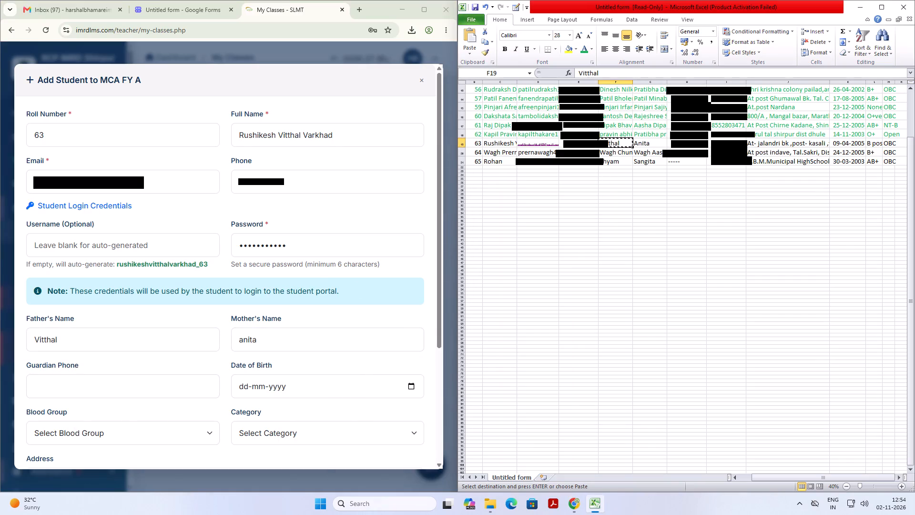
Copy the guardian phone of roll number 63 from the spreadsheet into the student form and enter the student's date of birth.
click(690, 143)
key(ctrl+c)
click(69, 388)
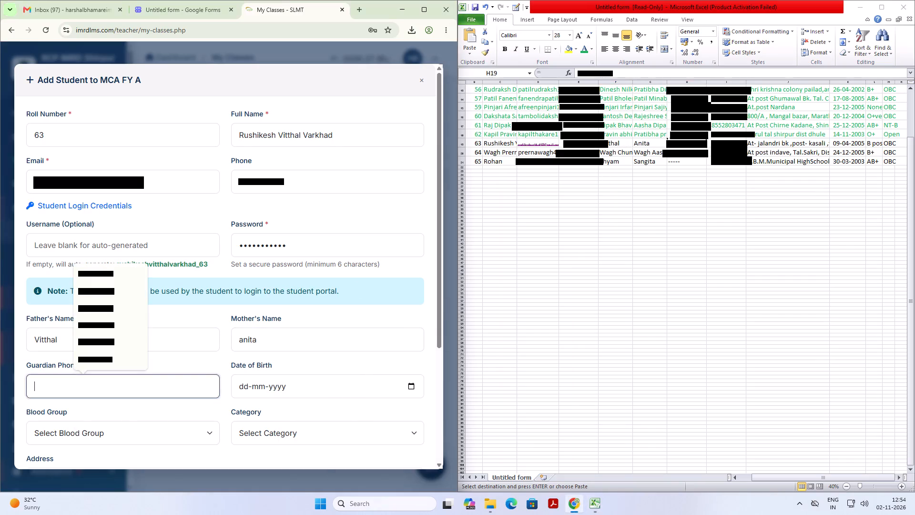
key(ctrl+v)
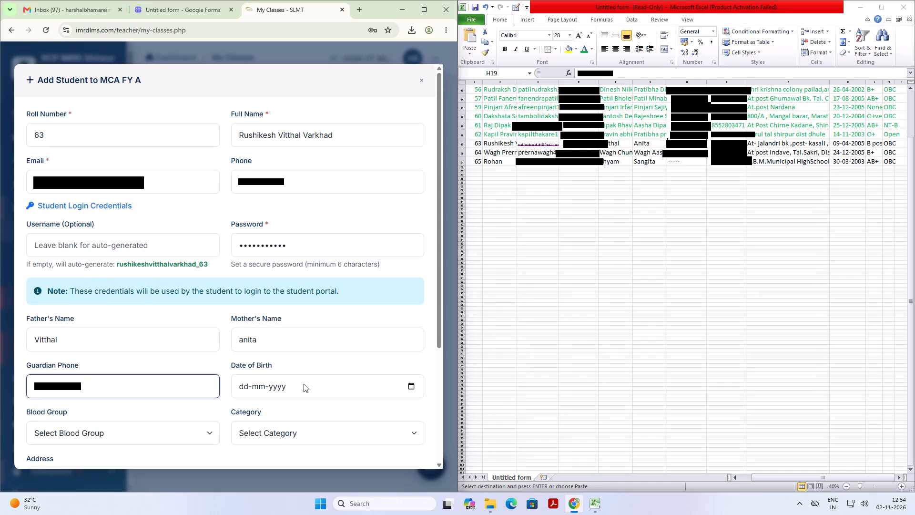
click(248, 384)
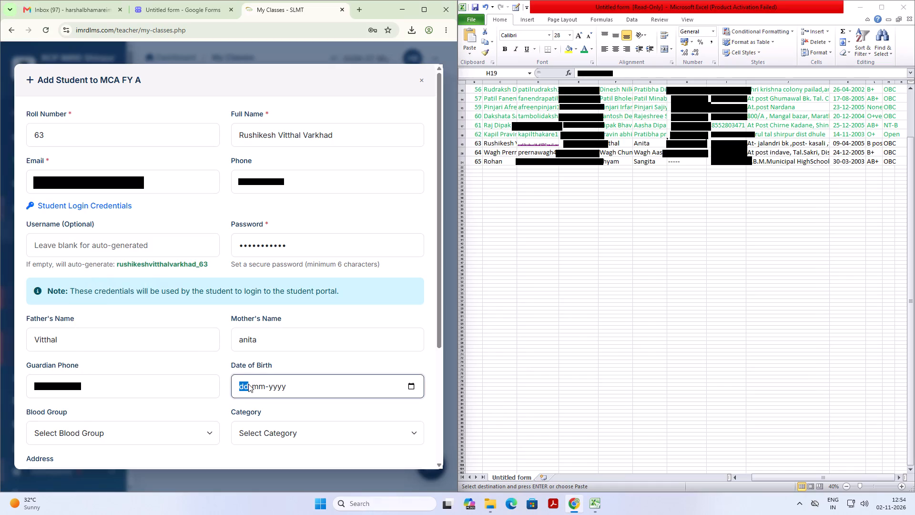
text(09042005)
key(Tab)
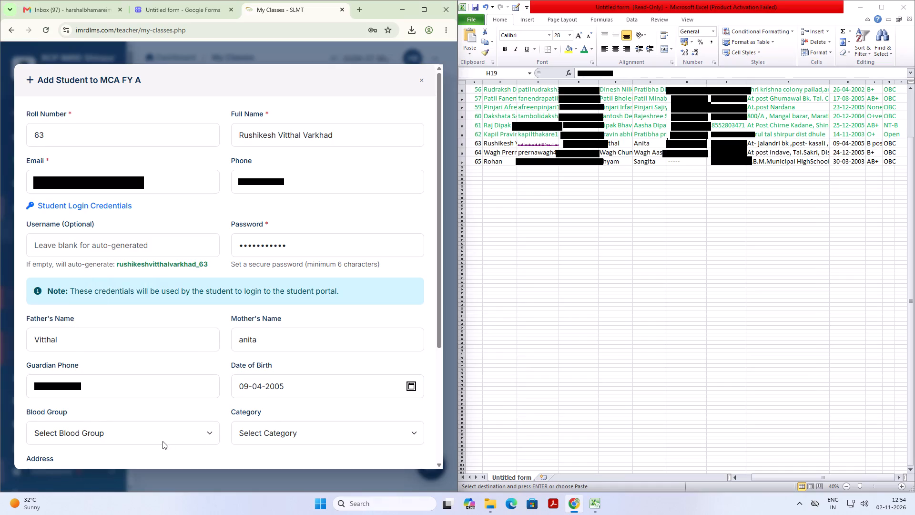
Set the student's blood group to B+ and the category to OBC.
click(157, 439)
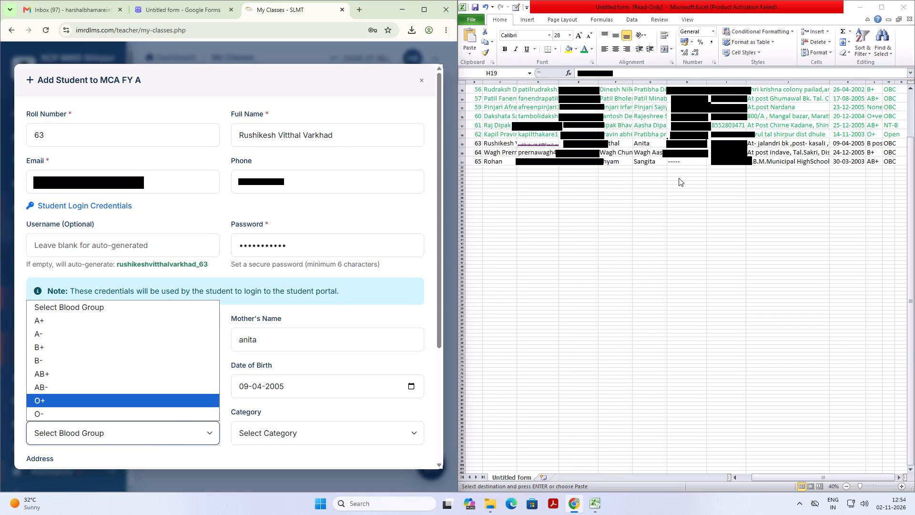
click(56, 346)
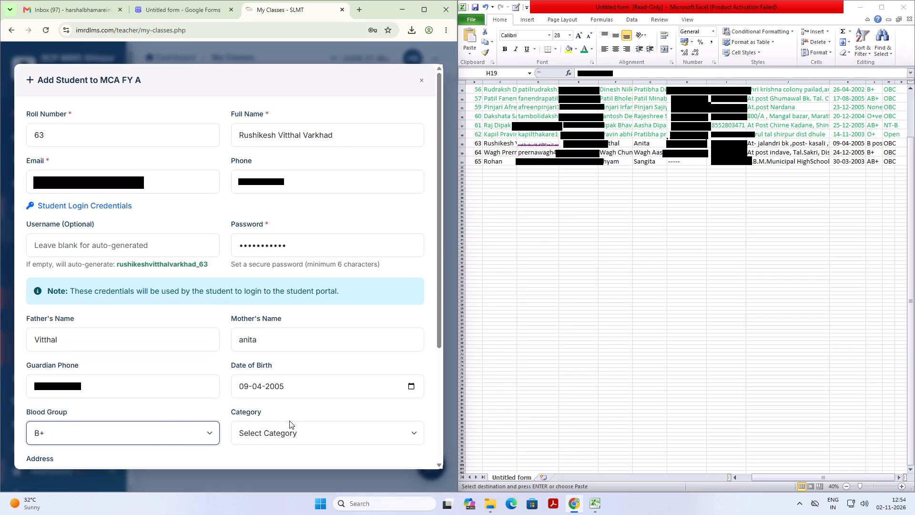
click(289, 421)
click(307, 431)
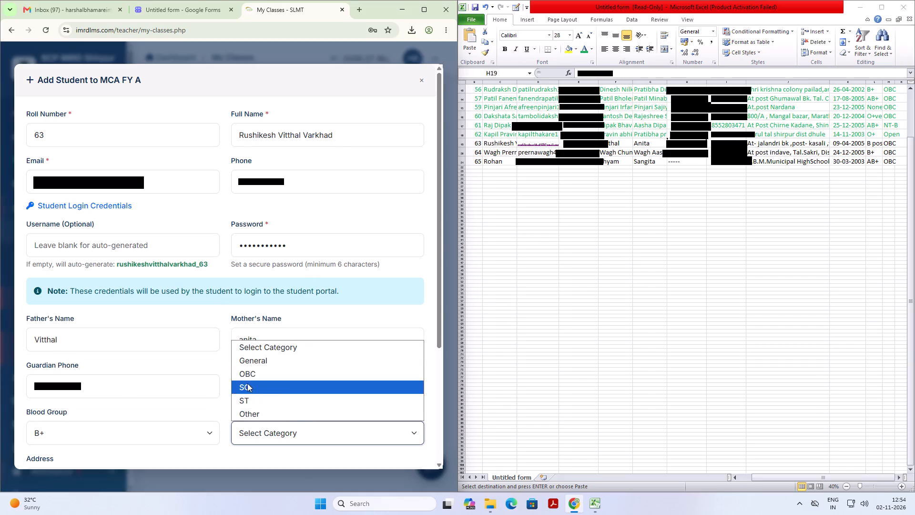
click(252, 371)
Start filling in the Address field for the student with roll number 63.
scroll(236, 296, down, 2)
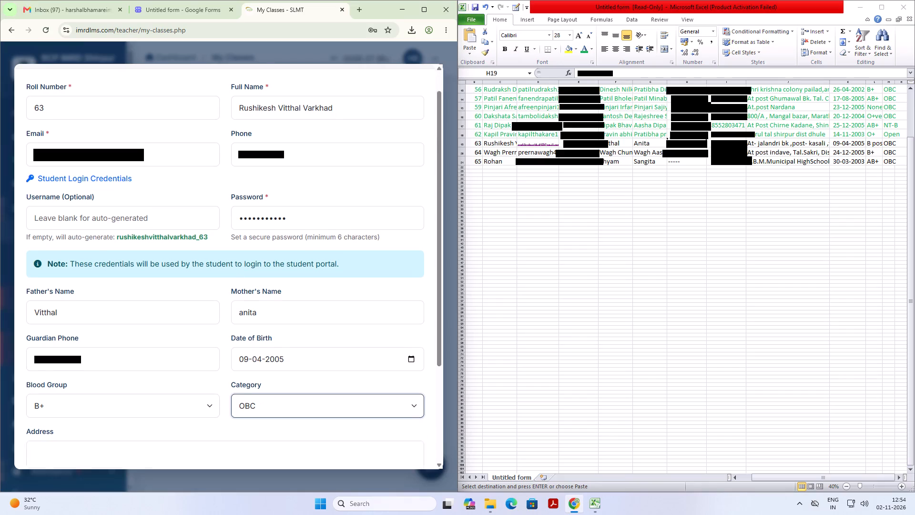
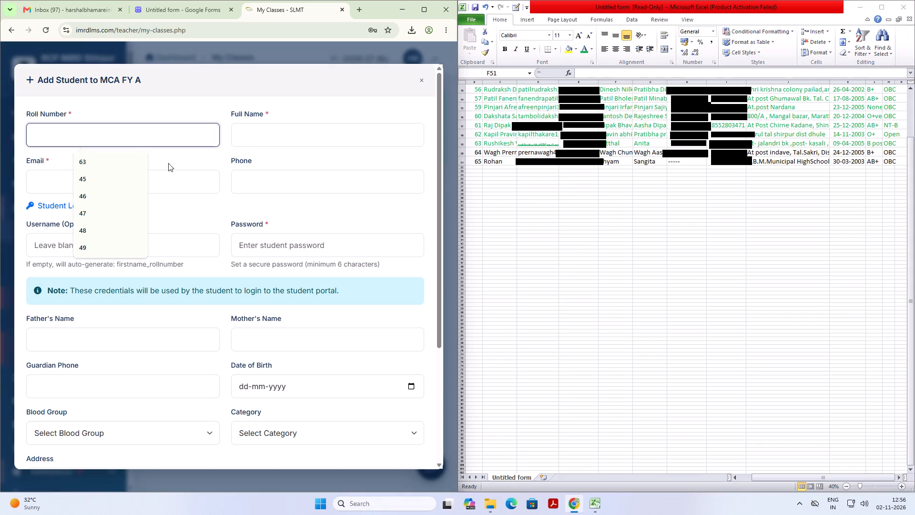
Enter roll number 64 in the student form and copy that student's full name from the spreadsheet into Full Name.
key(Right)
key(Right)
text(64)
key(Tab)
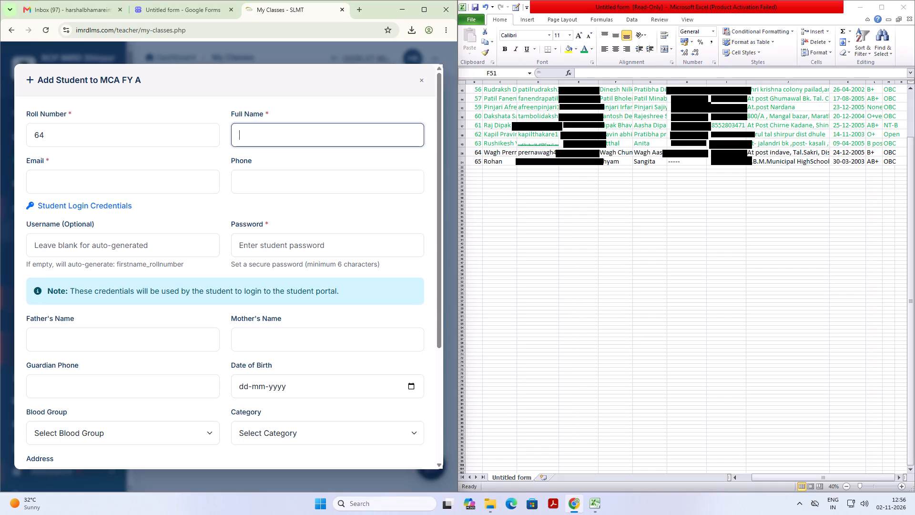
double_click(502, 151)
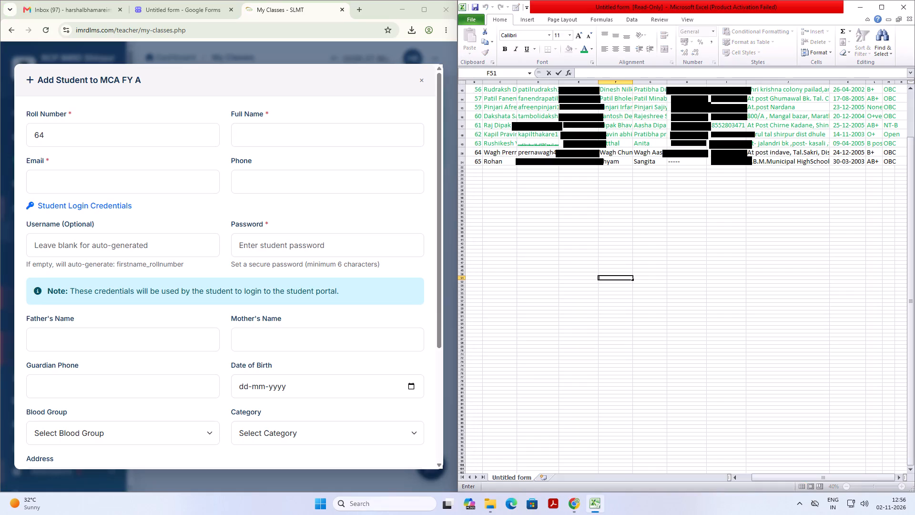
click(502, 151)
key(ctrl+v)
key(ctrl+c)
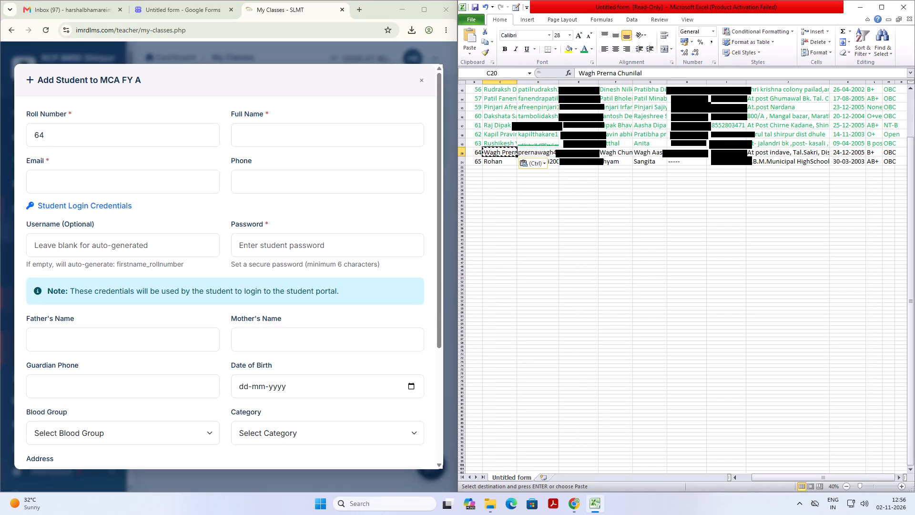
click(318, 138)
key(ctrl+v)
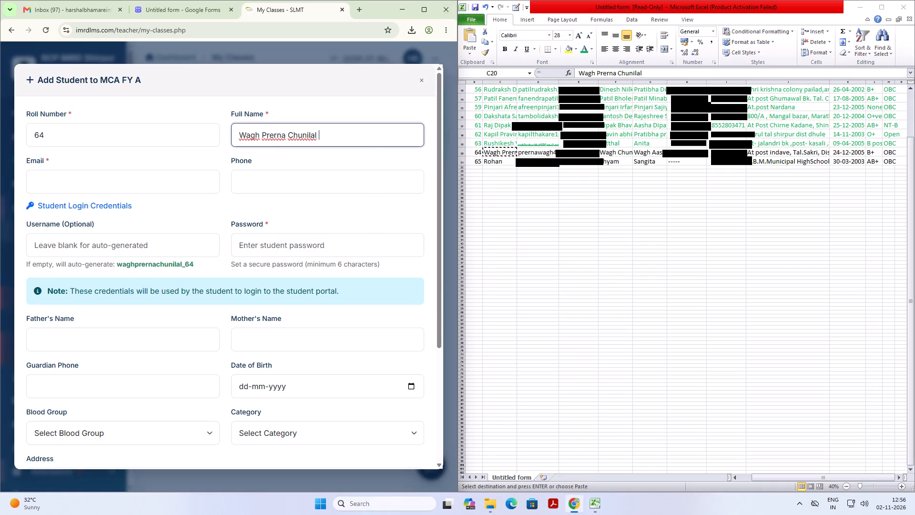
Start transferring the email of roll number 64 from the spreadsheet to the student form's Email field.
click(145, 184)
click(537, 154)
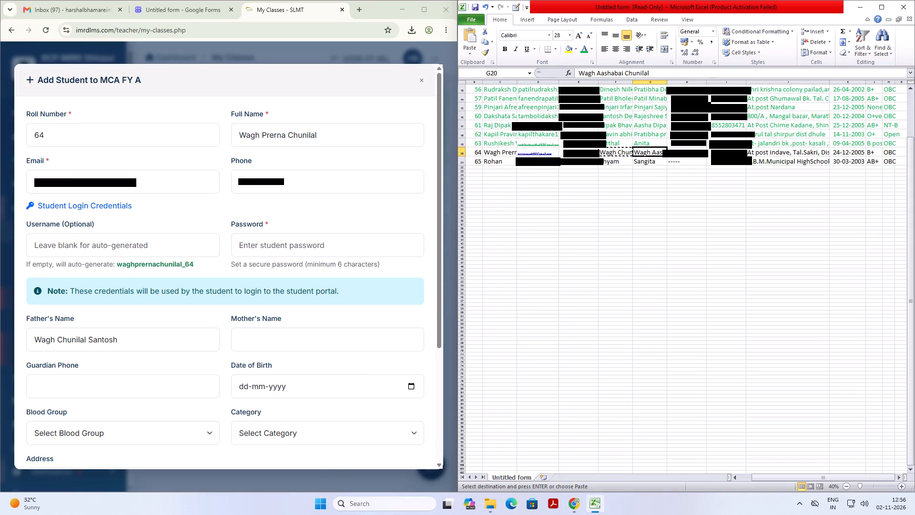
Copy the mother's name of roll number 64 from the spreadsheet into the form's Mother's Name field.
key(ctrl+c)
click(266, 340)
key(ctrl+v)
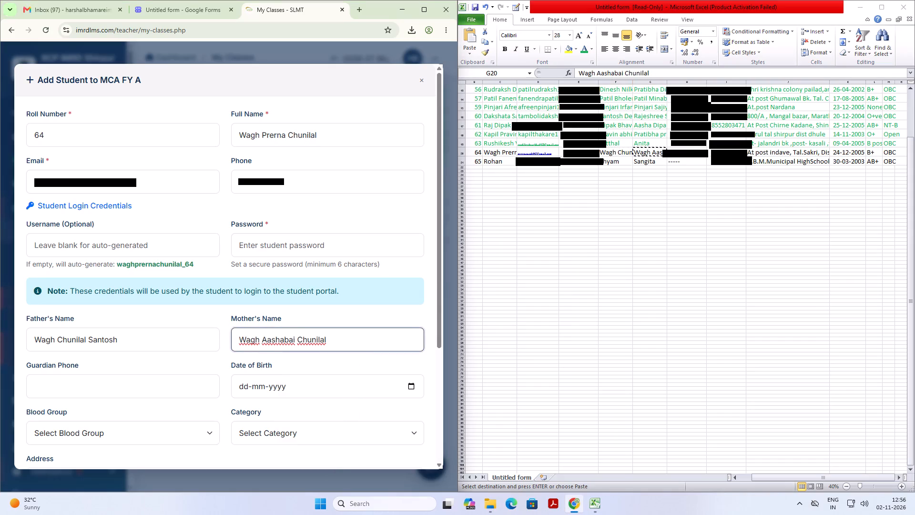
Copy the guardian phone of roll number 64 from the spreadsheet into the form's Guardian Phone field.
click(138, 380)
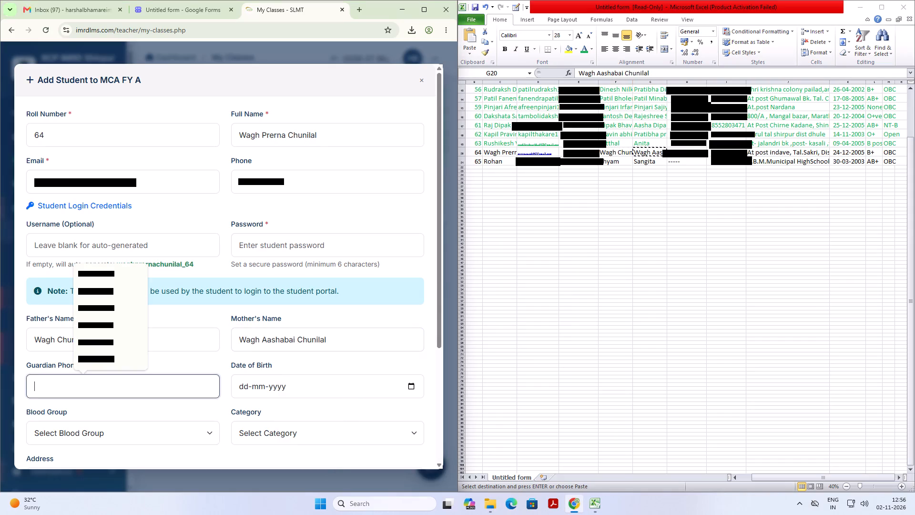
click(692, 148)
click(693, 152)
key(ctrl+c)
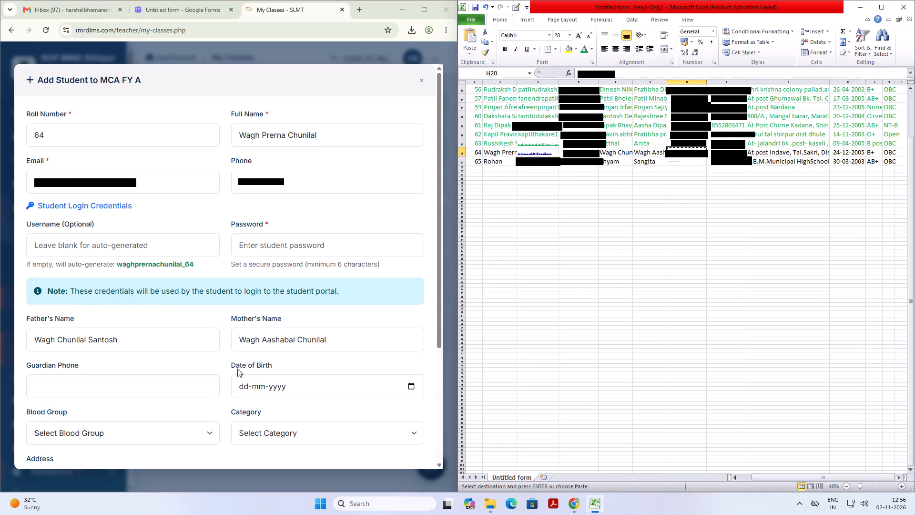
click(151, 384)
key(ctrl+v)
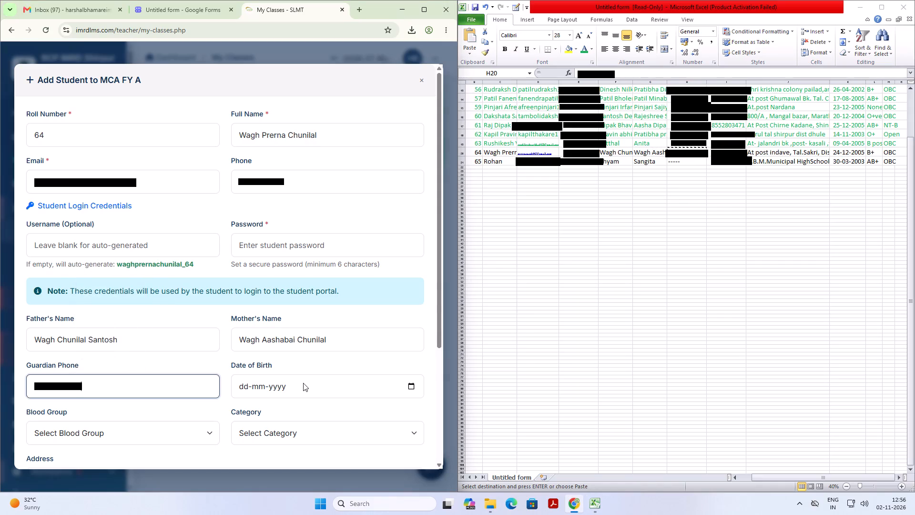
Enter the date of birth of roll number 64 in the student form, as listed in the spreadsheet.
click(244, 388)
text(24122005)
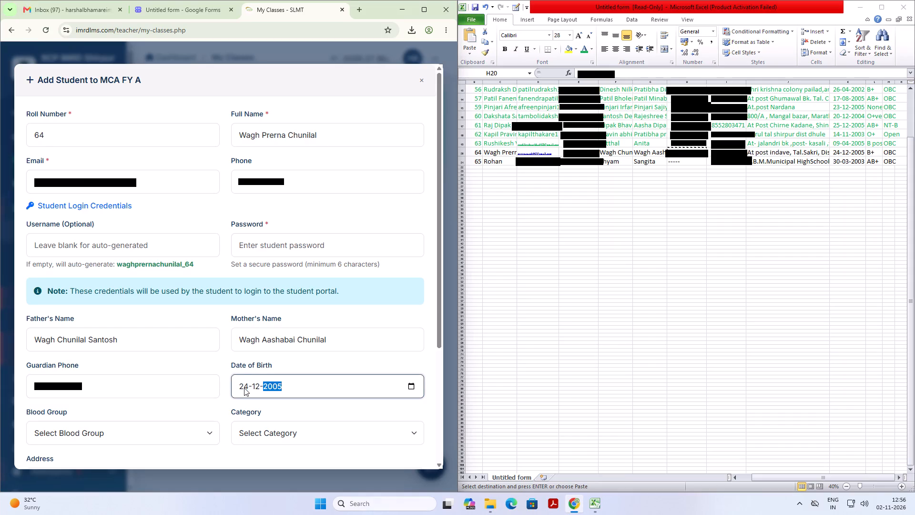
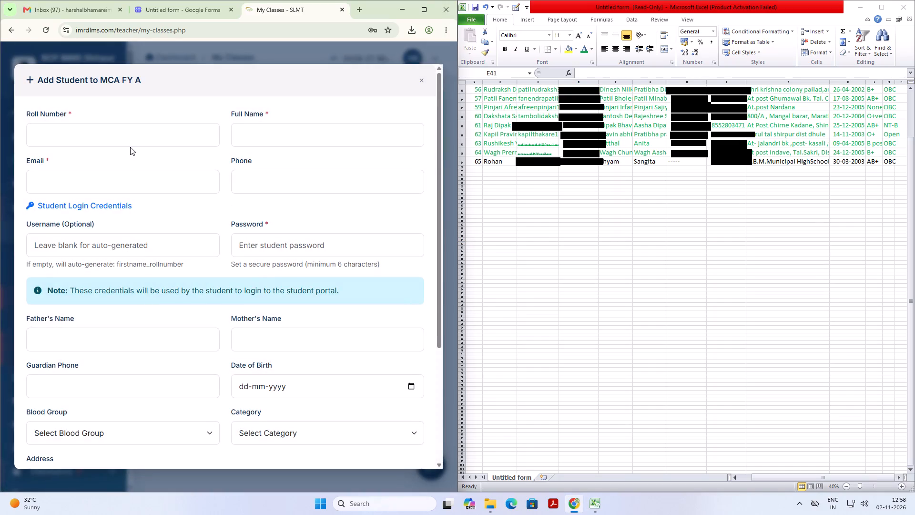
Enter 65 as the roll number in the new student form.
click(130, 147)
click(90, 142)
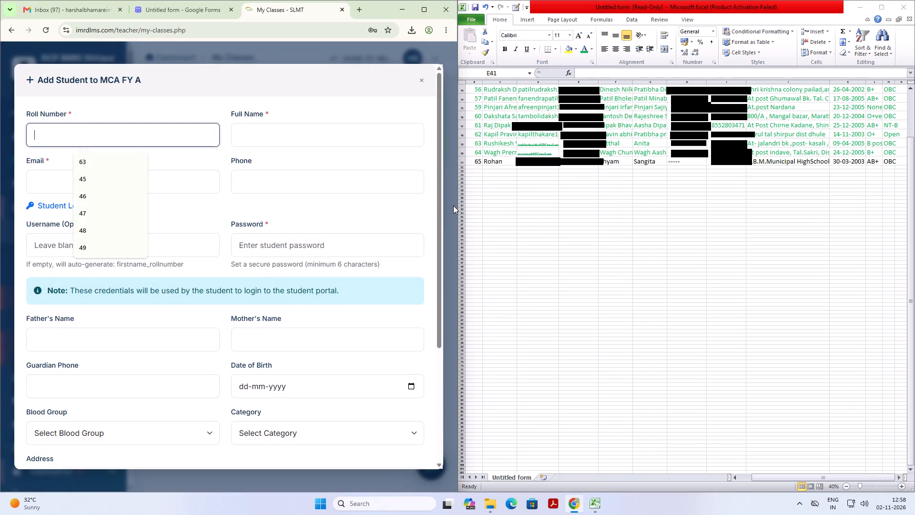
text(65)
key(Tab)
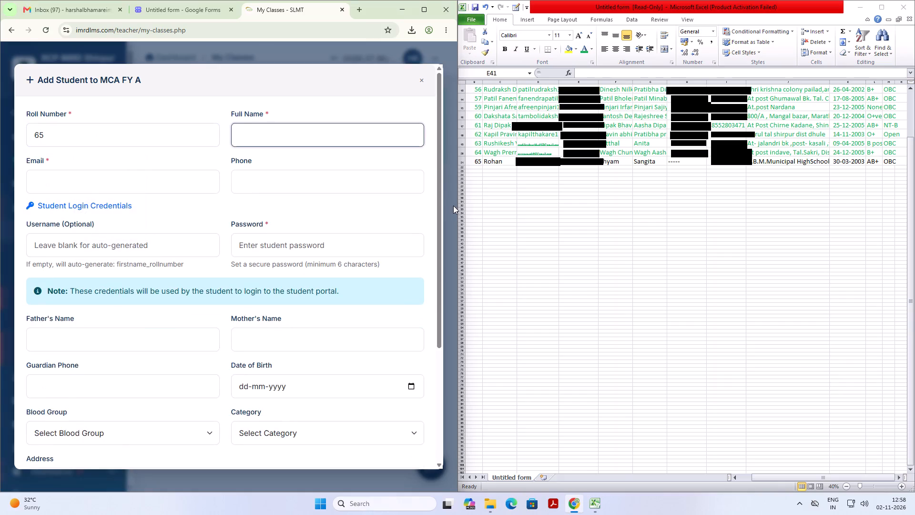
Copy the email address of roll number 65 from the spreadsheet into the form's Email field.
click(549, 163)
click(549, 163)
click(548, 160)
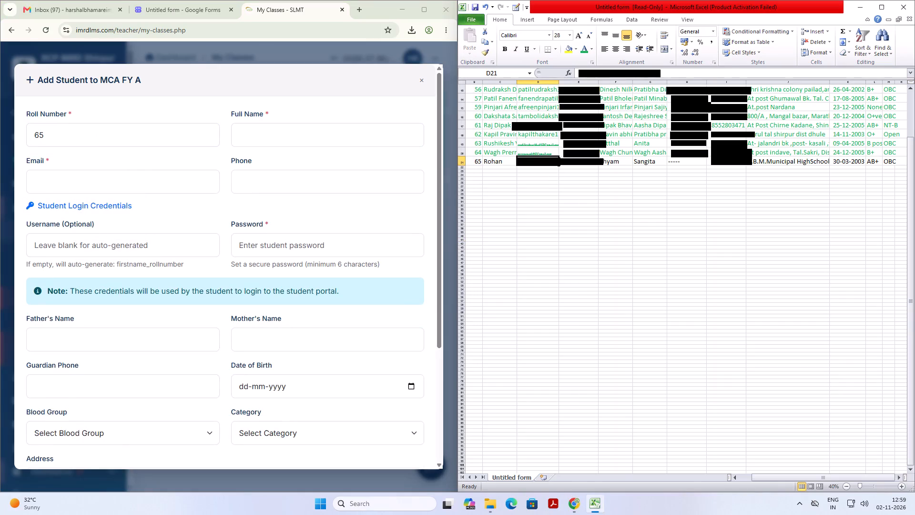
key(ctrl+c)
click(93, 177)
key(ctrl+v)
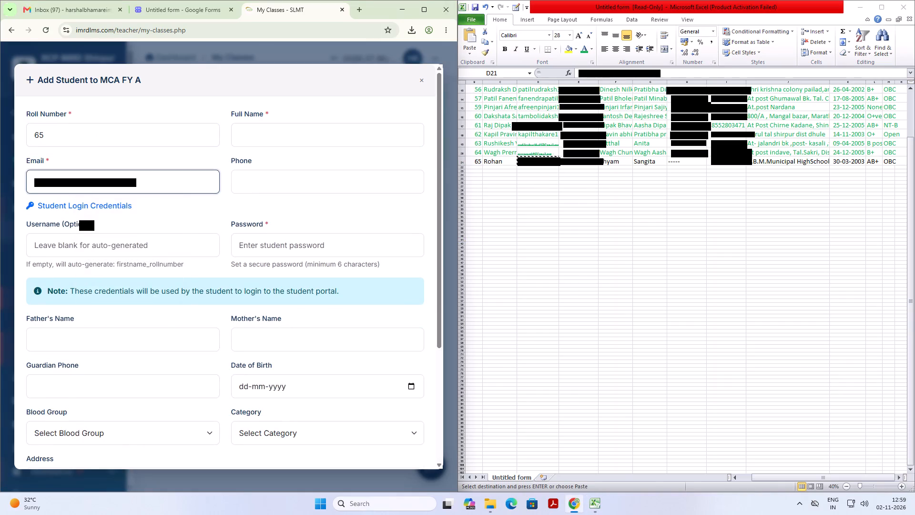
Enter the full name of the student with roll number 65, made up of first name, father's name and surname.
click(290, 140)
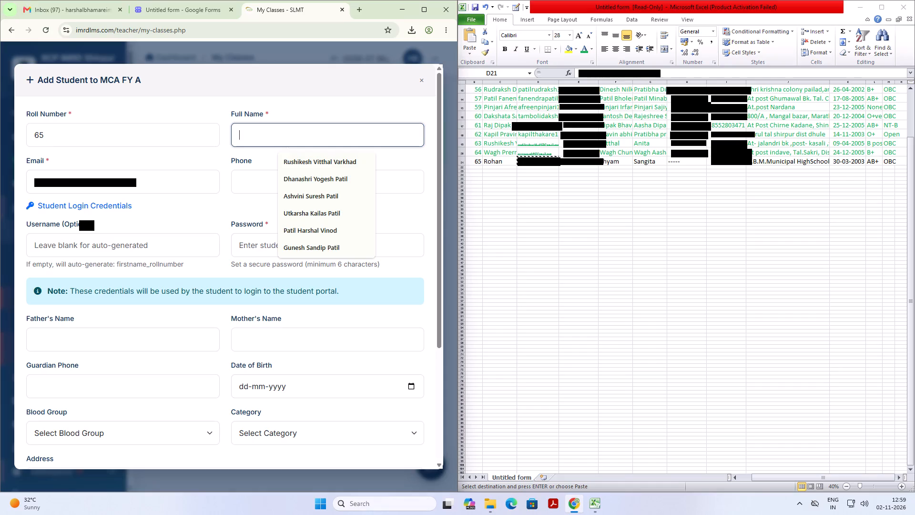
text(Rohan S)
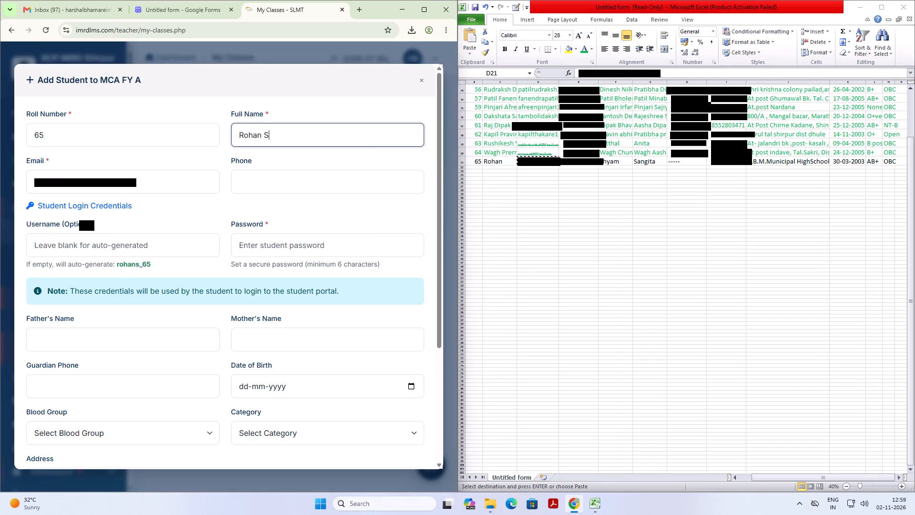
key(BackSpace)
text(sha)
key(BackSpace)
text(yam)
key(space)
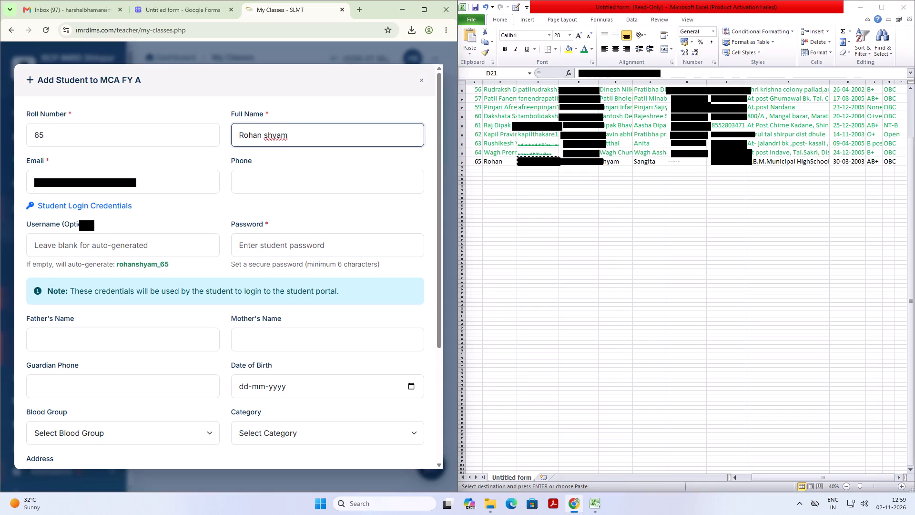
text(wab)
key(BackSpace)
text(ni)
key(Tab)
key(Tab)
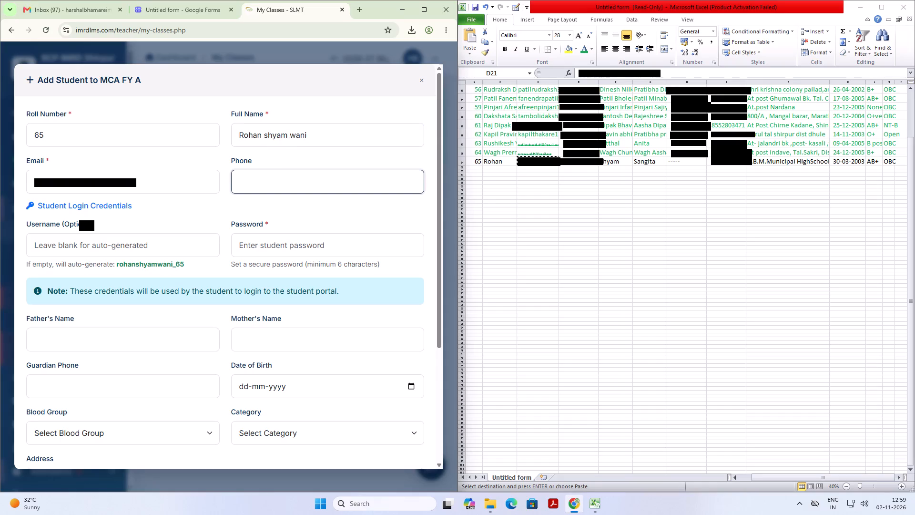
Copy the mobile number of roll number 65 from the spreadsheet into the form's Phone field.
click(566, 165)
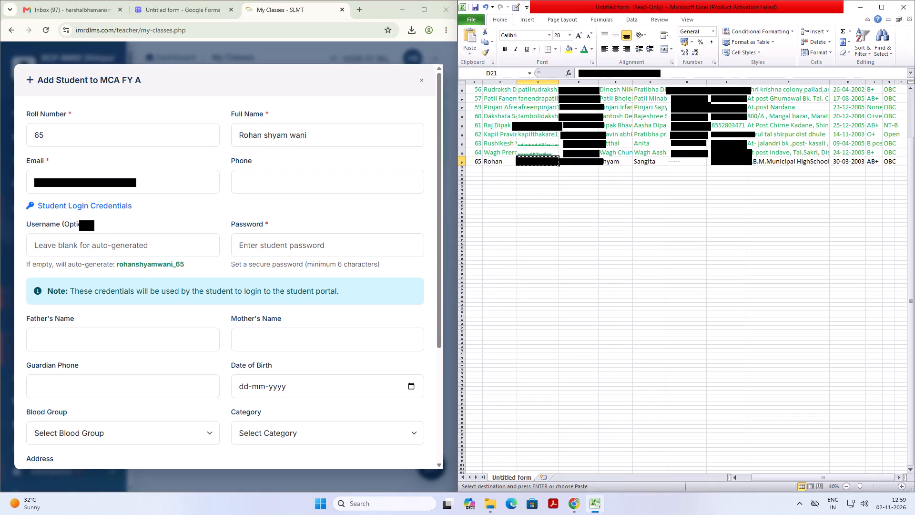
click(576, 159)
key(ctrl+c)
click(338, 179)
key(ctrl+v)
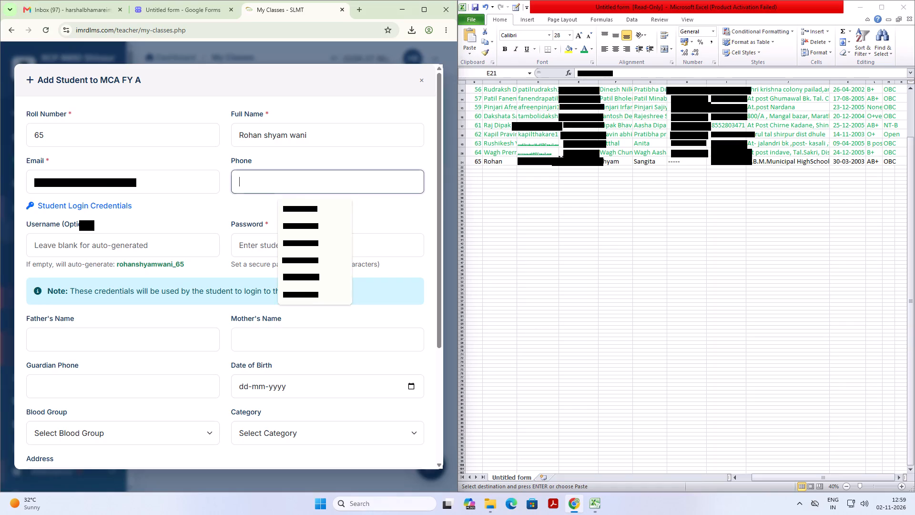
Copy the mother's name of roll number 65 from the spreadsheet into the form's Mother's Name field.
double_click(651, 162)
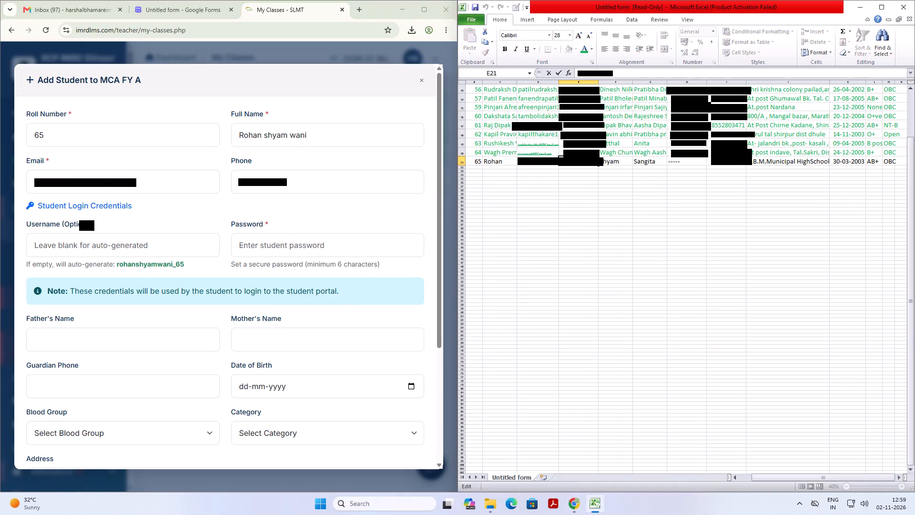
click(651, 162)
key(ctrl+c)
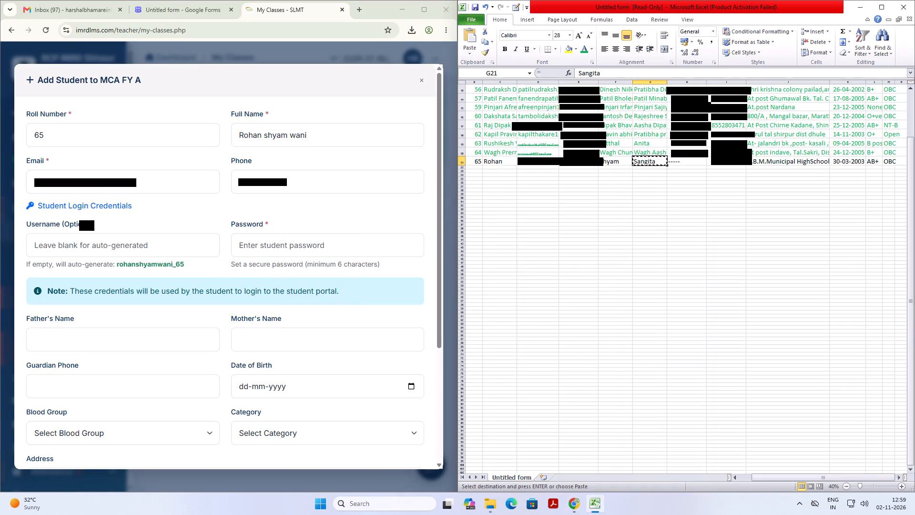
click(335, 339)
key(ctrl+v)
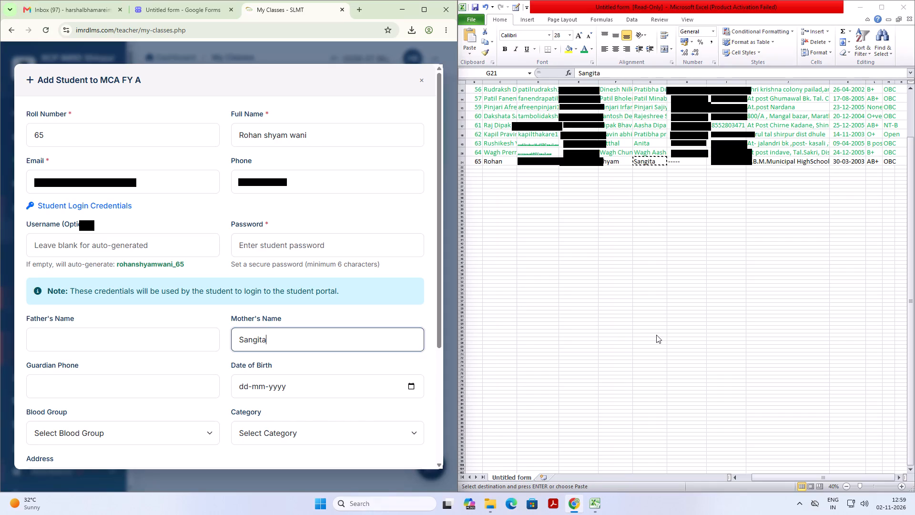
Copy the mother's mobile number of roll number 65 from the spreadsheet into the form's Guardian Phone field.
click(684, 321)
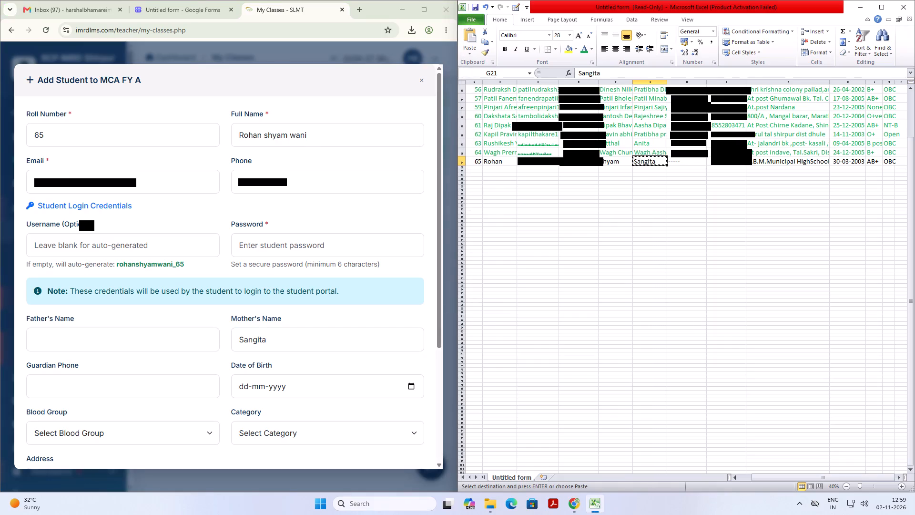
click(731, 161)
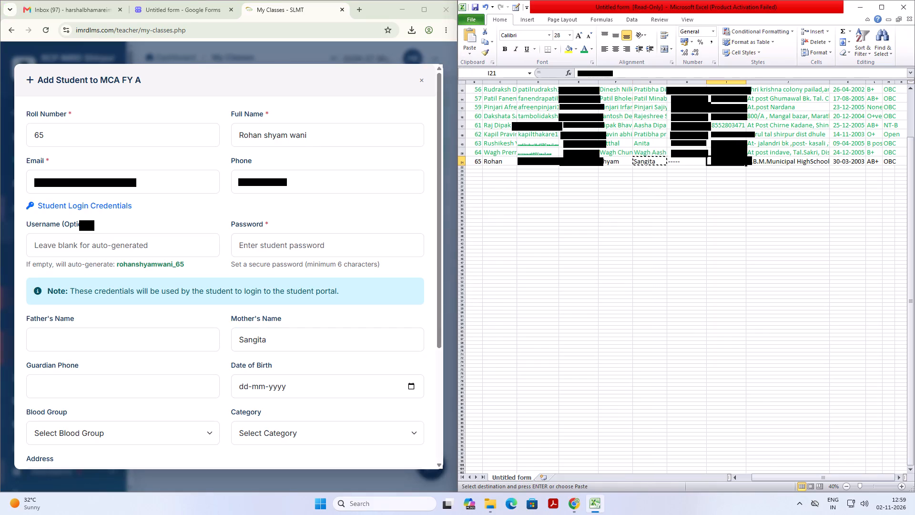
key(ctrl+c)
click(155, 392)
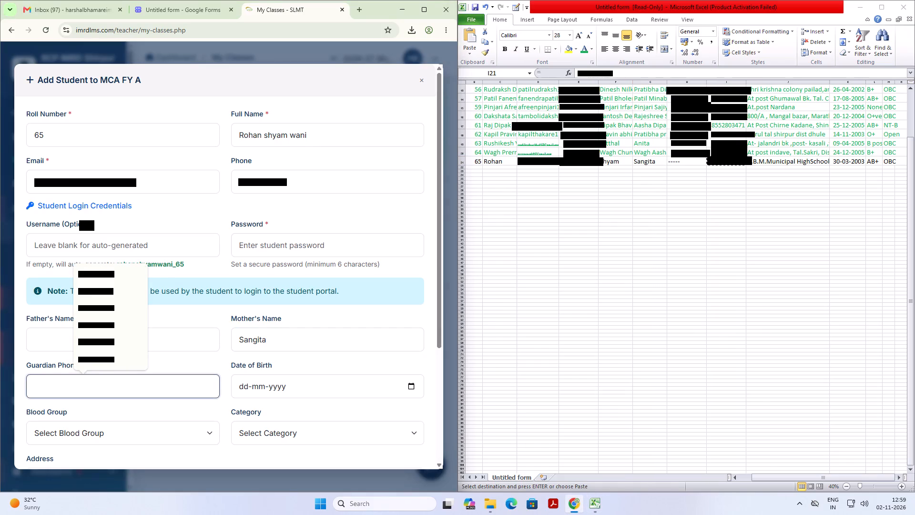
key(ctrl+v)
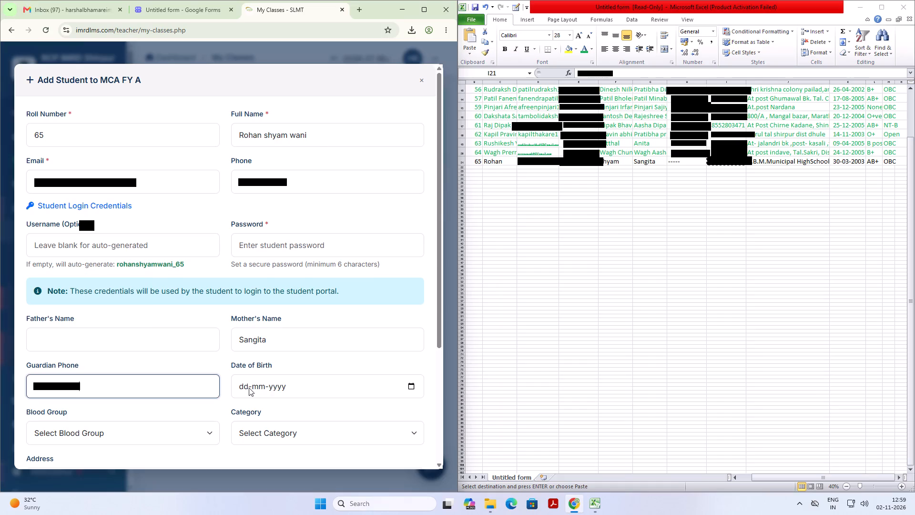
Enter the date of birth of roll number 65 in the student form, as listed in the spreadsheet.
click(249, 388)
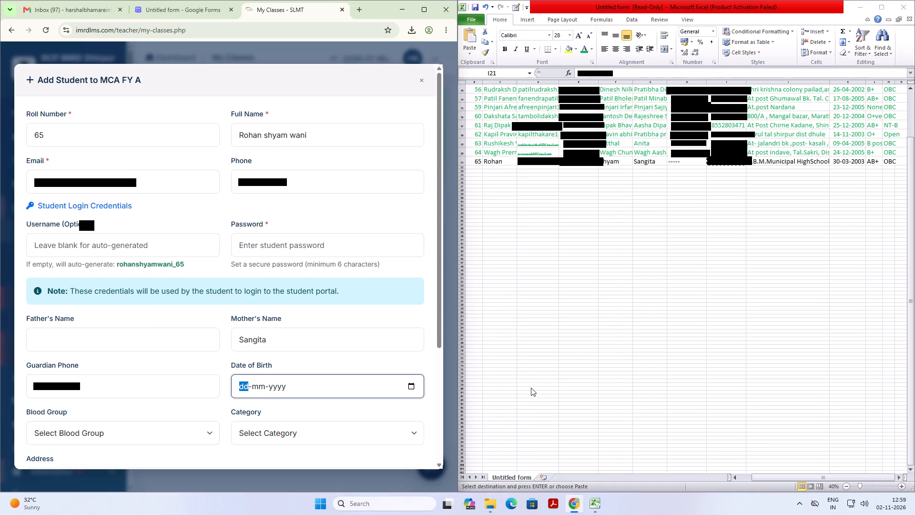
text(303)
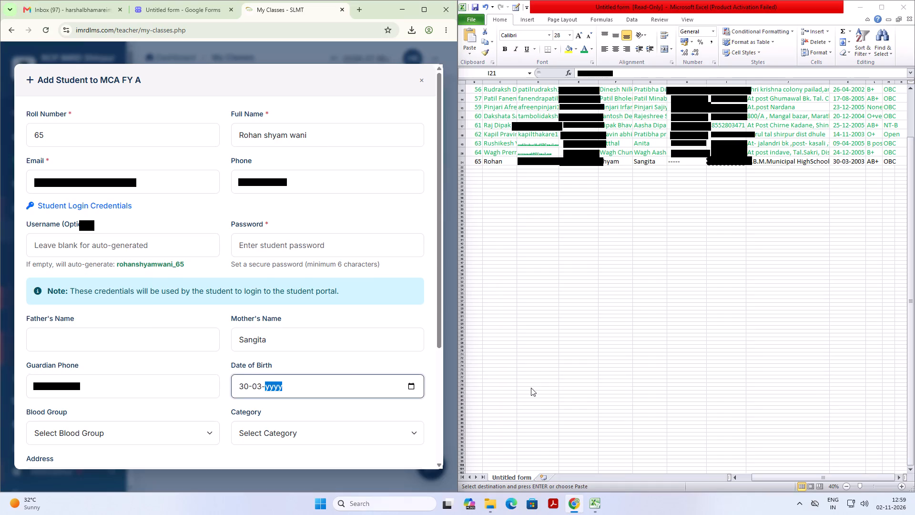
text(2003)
click(122, 435)
click(50, 372)
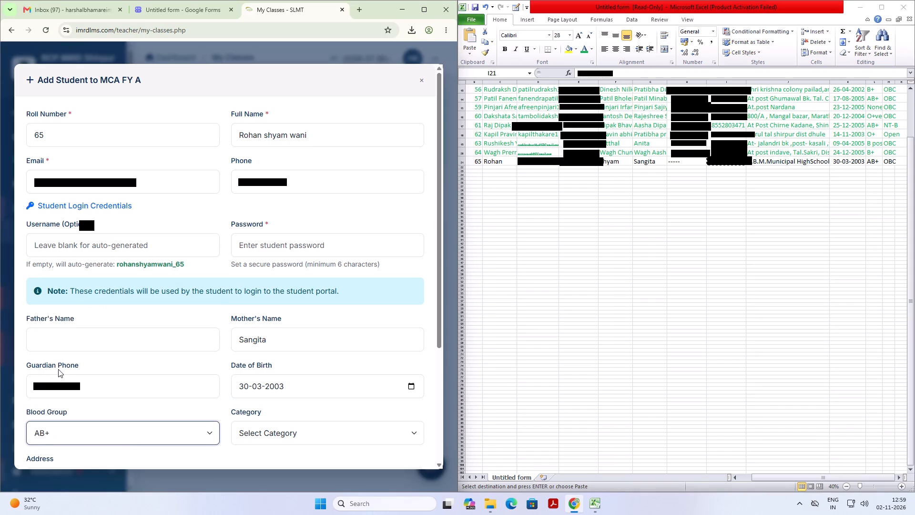
click(274, 430)
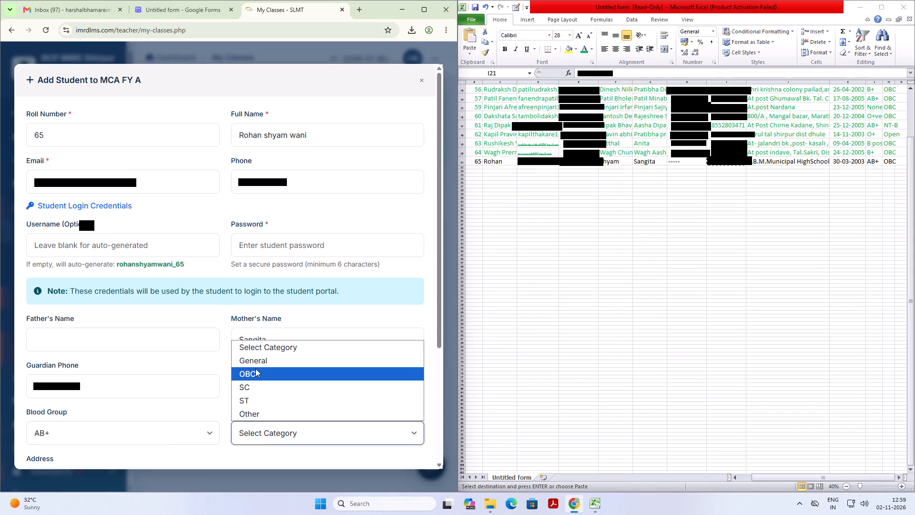
click(255, 369)
Enter the father's name of roll number 65 in the student form, as listed in the spreadsheet.
click(130, 343)
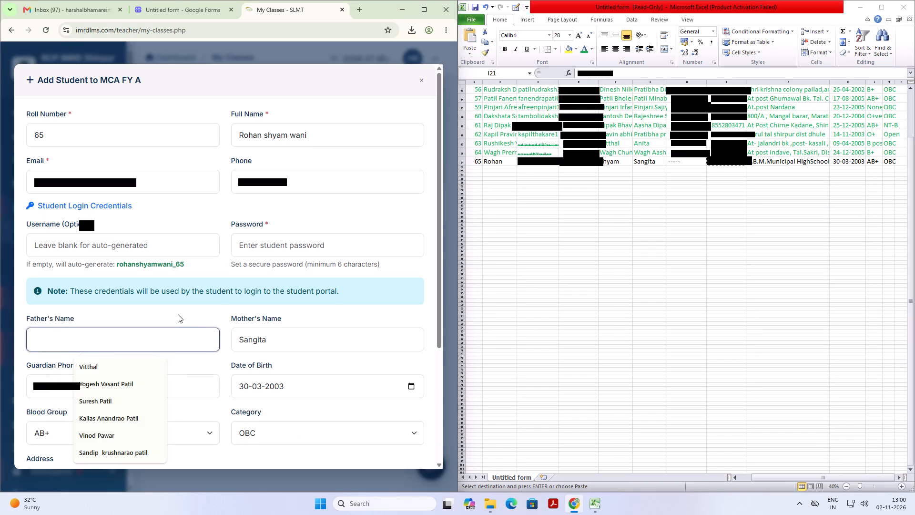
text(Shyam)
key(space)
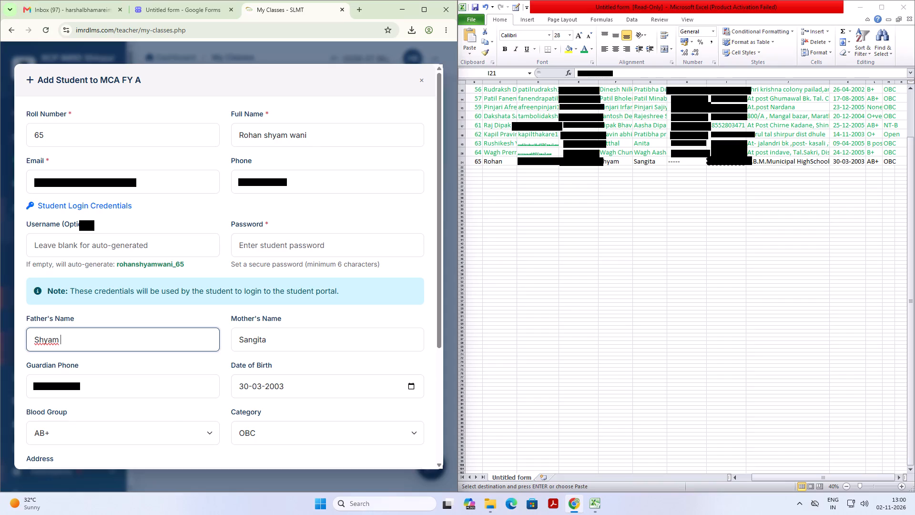
Copy the permanent address of roll number 65 from the spreadsheet into the form's Address field.
scroll(166, 344, down, 3)
click(113, 348)
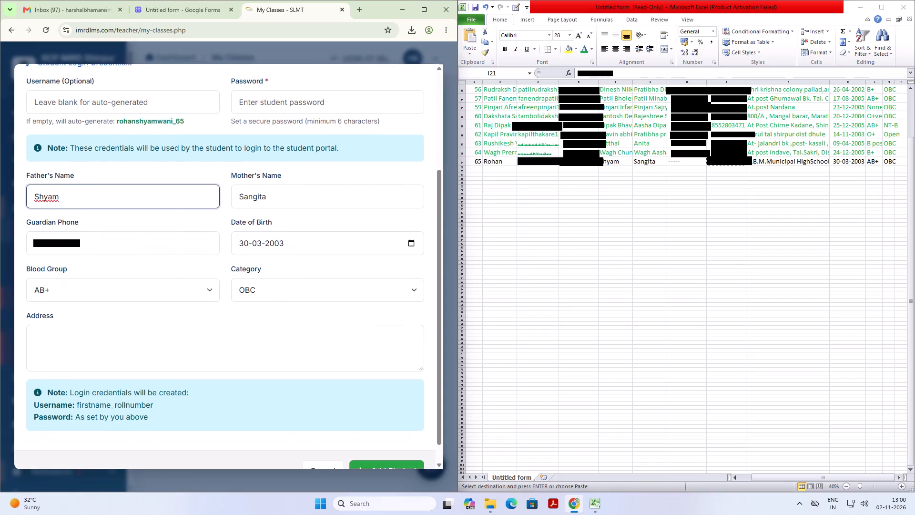
click(796, 162)
click(796, 162)
click(796, 162)
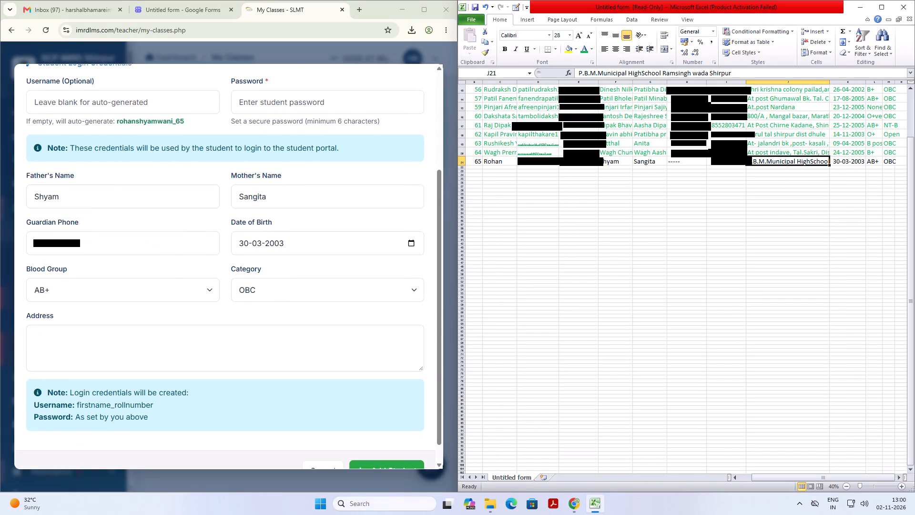
key(ctrl+c)
key(ctrl+c)
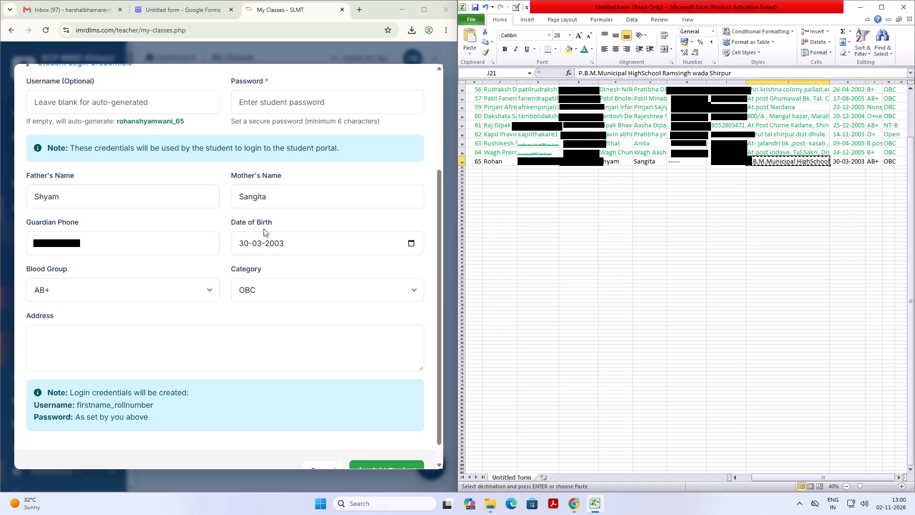
click(112, 339)
key(ctrl+v)
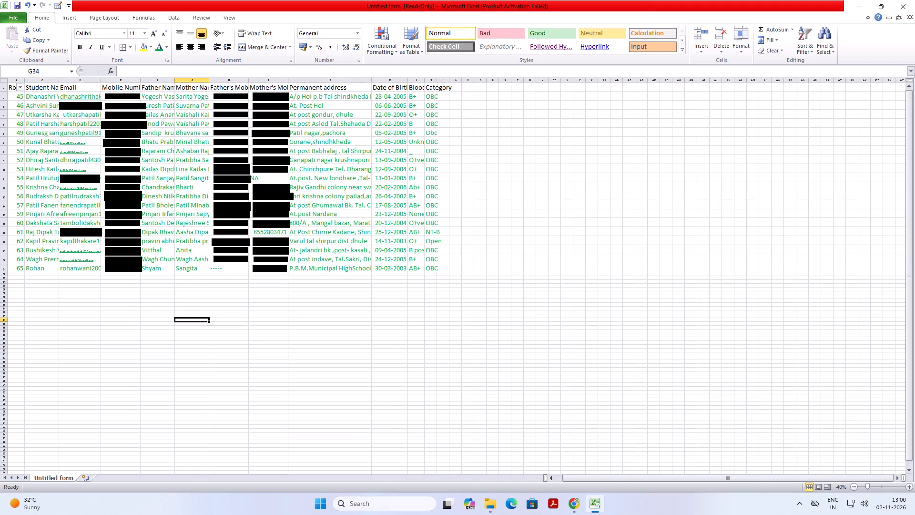
Switch back to Chrome, start a new student entry for MCA FY A and enter 58 as the roll number.
click(573, 513)
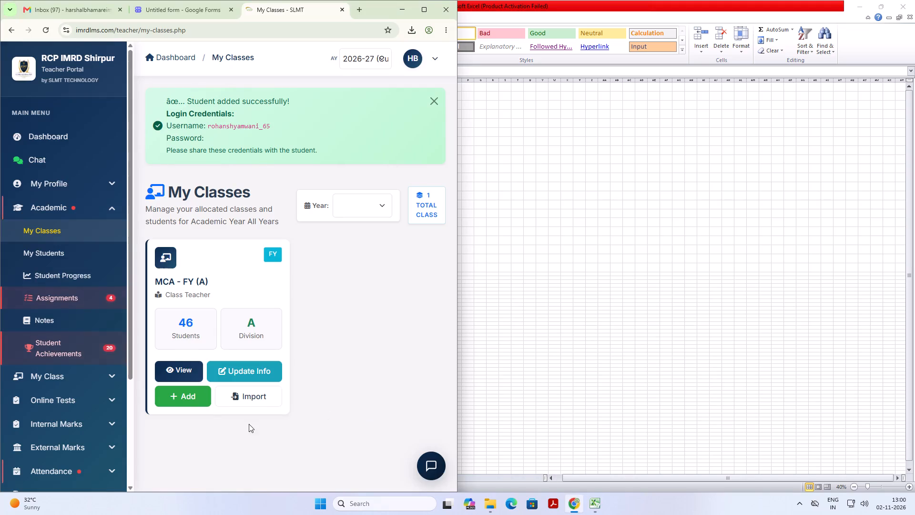
click(188, 401)
click(89, 136)
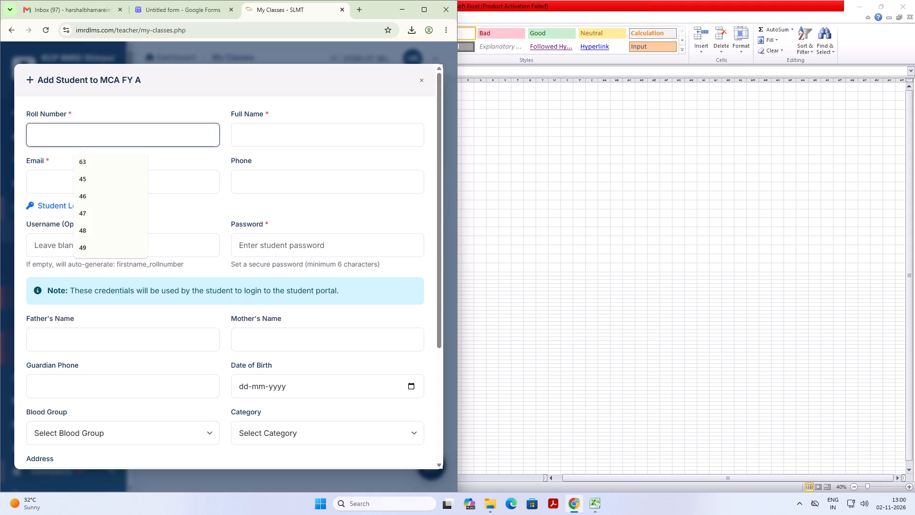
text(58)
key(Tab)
Enter the full name of the student with roll number 58 in the student form.
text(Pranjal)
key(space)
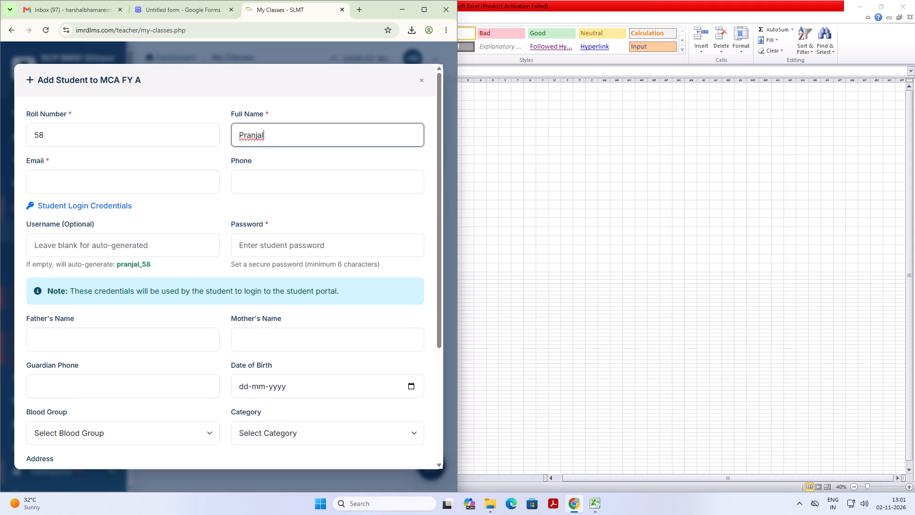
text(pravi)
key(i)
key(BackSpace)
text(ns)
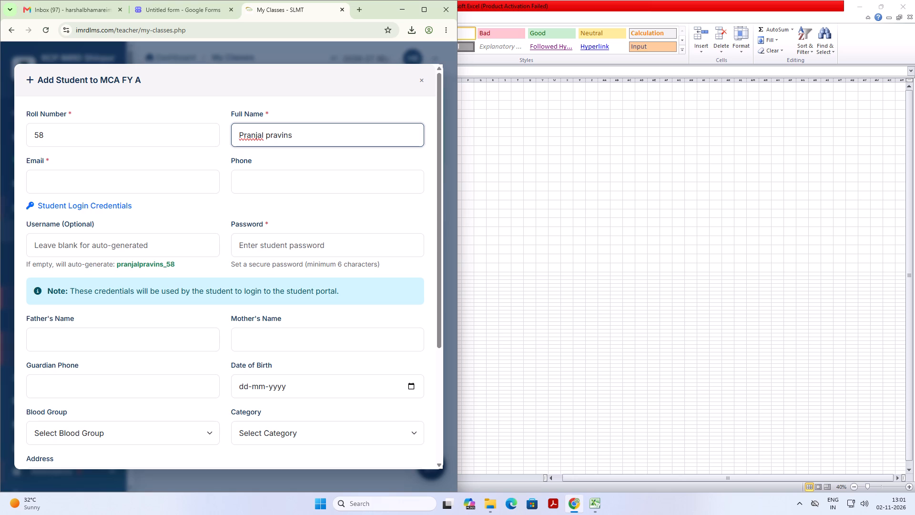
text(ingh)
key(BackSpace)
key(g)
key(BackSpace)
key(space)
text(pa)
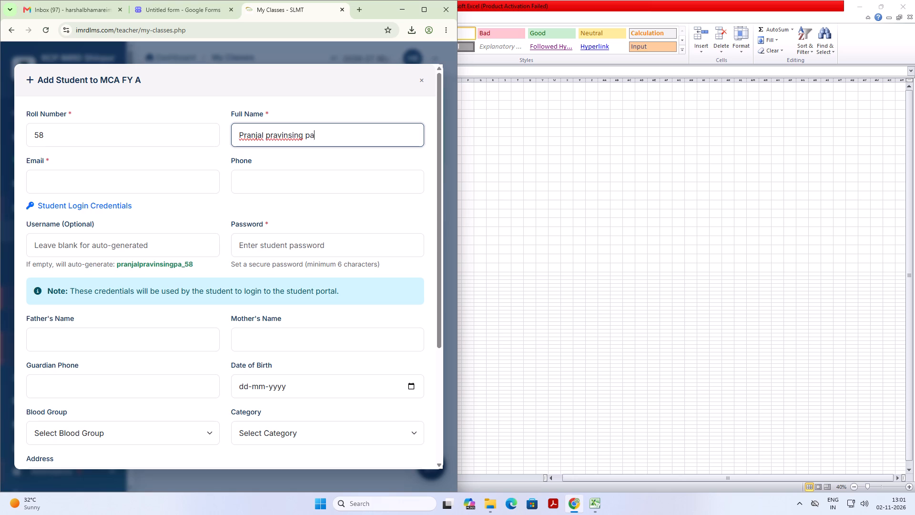
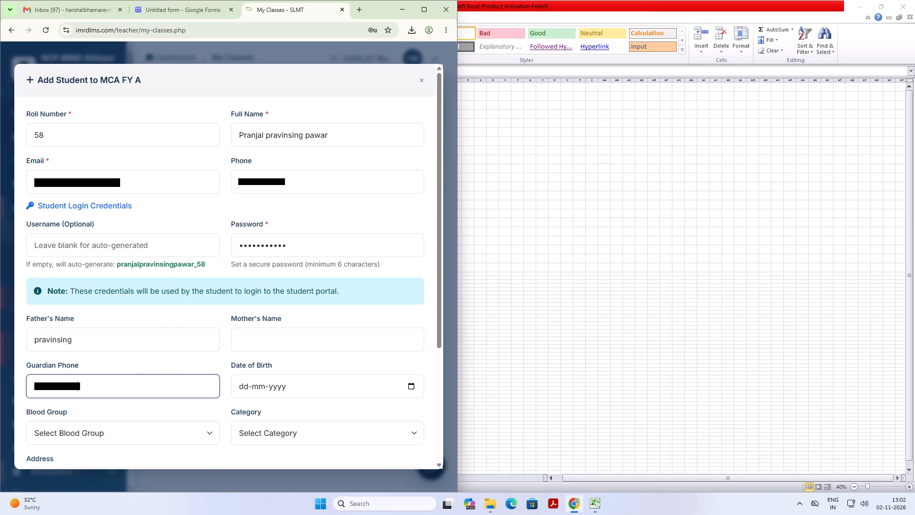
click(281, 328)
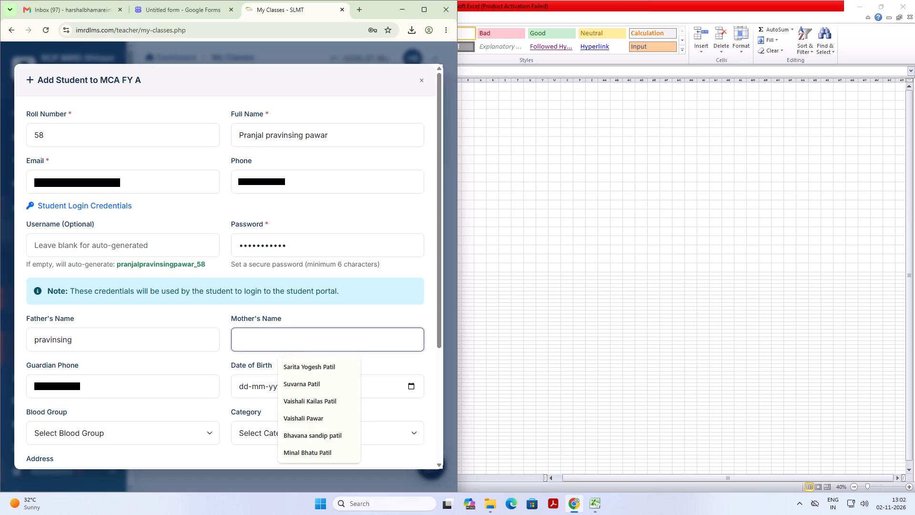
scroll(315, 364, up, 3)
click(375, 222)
Enter the postal address of the student with roll number 58 in the student form, including the road, town and district.
scroll(228, 333, down, 3)
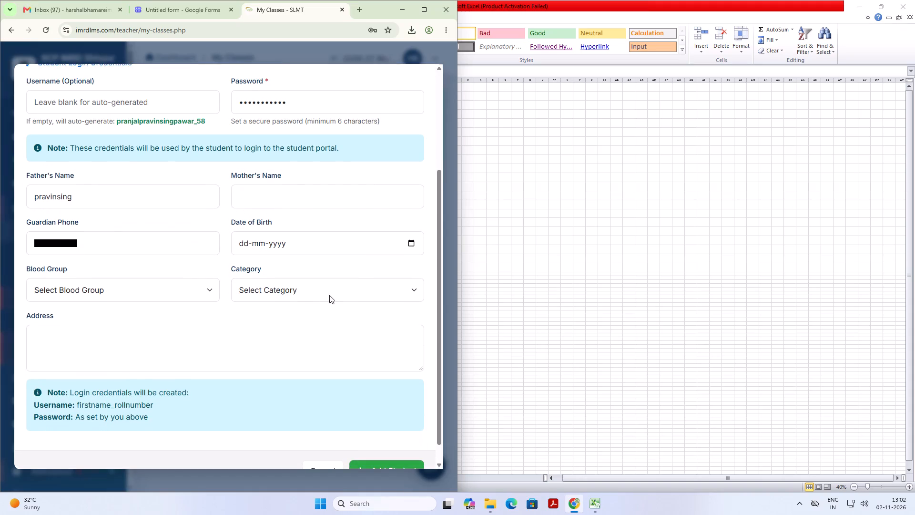
click(332, 290)
click(142, 346)
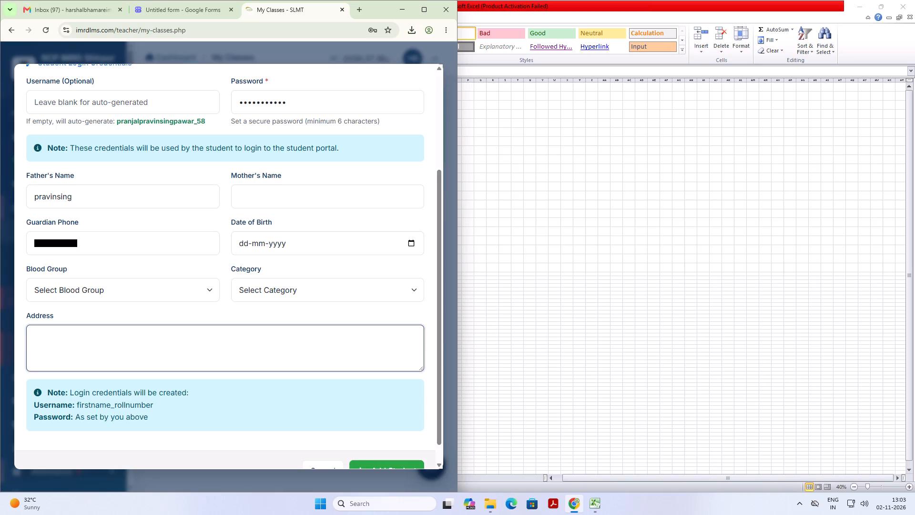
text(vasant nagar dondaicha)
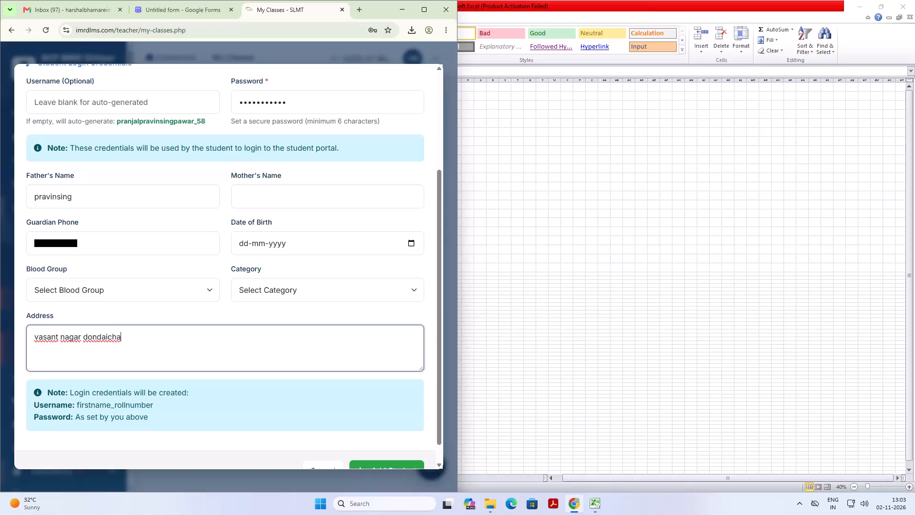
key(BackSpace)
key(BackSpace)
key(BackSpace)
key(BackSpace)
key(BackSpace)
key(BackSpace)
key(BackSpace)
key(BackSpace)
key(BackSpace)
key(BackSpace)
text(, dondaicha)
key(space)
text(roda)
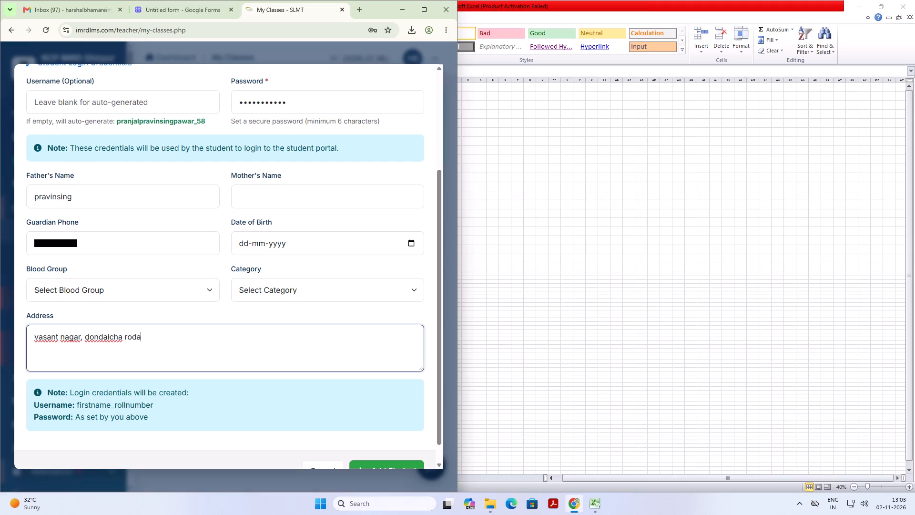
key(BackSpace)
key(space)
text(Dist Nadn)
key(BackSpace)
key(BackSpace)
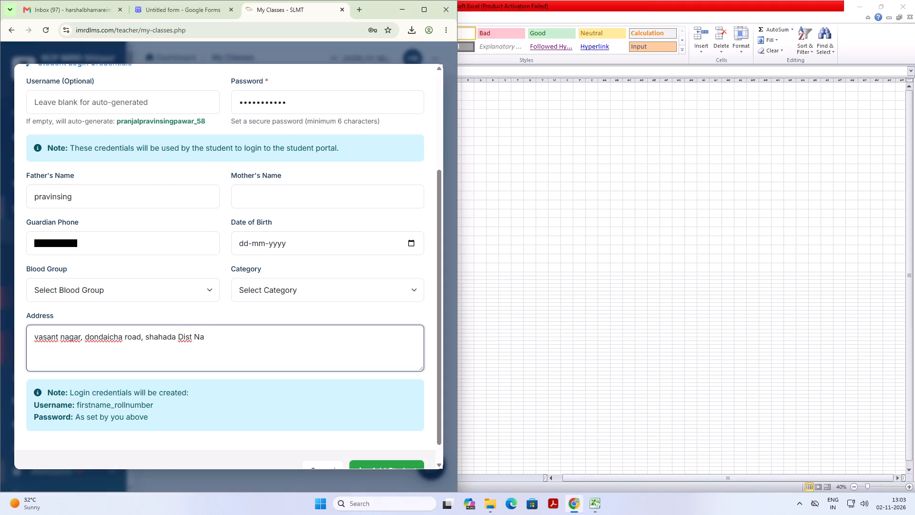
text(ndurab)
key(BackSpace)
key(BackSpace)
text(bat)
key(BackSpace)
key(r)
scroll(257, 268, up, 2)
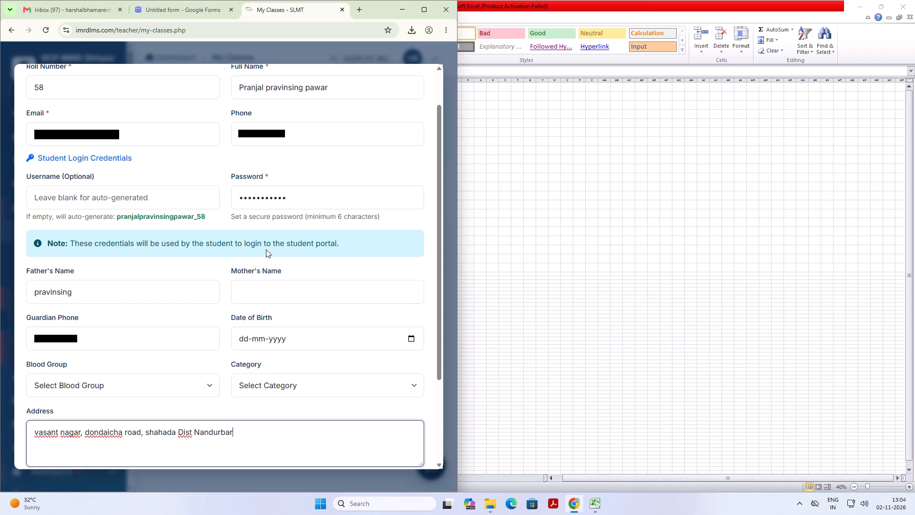
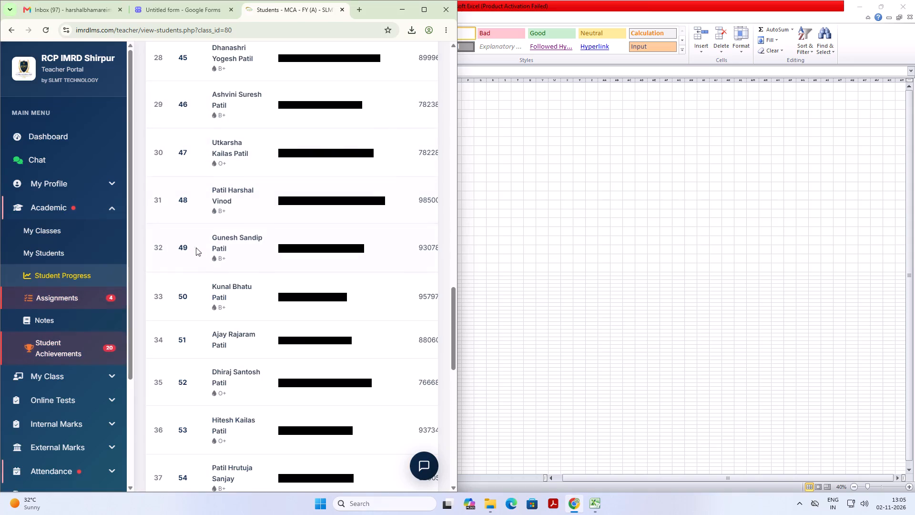
Review the MCA FY (A) student list from roll number 49 through the final entry, checking roll numbers and names.
scroll(213, 315, down, 3)
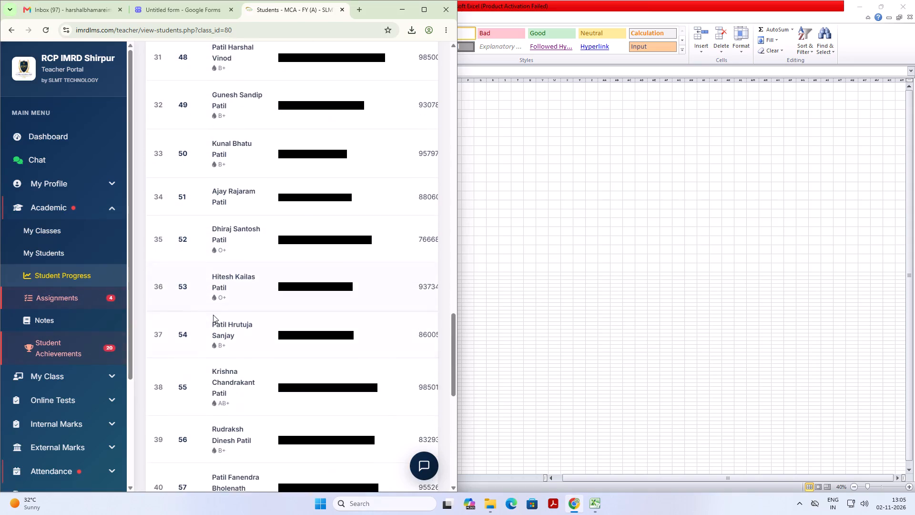
scroll(213, 315, down, 4)
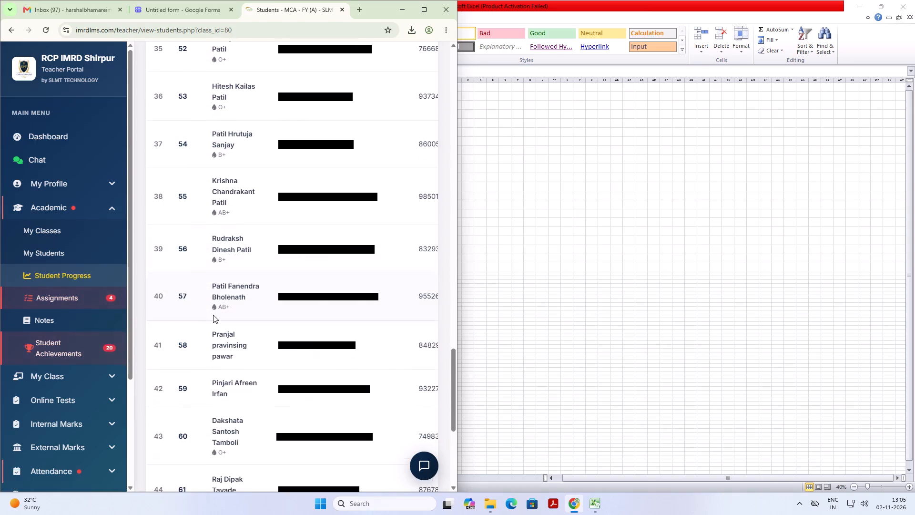
scroll(213, 315, down, 4)
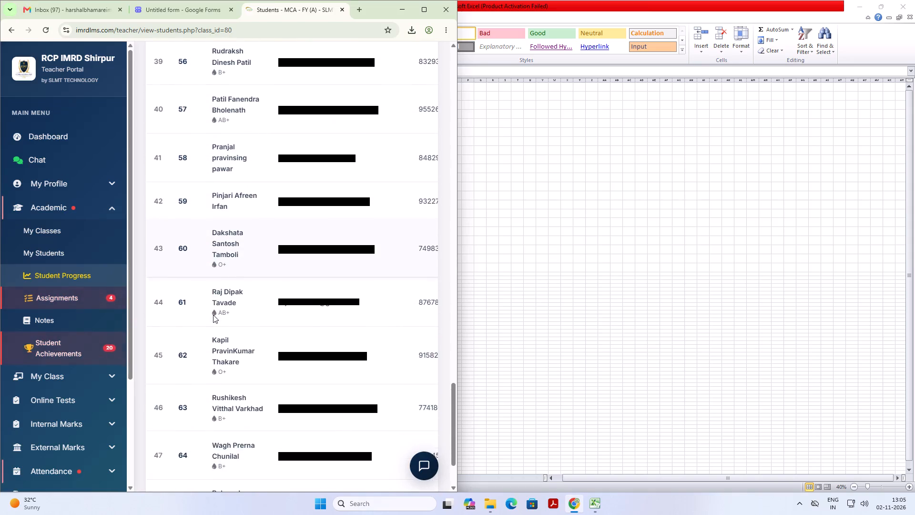
scroll(213, 315, down, 3)
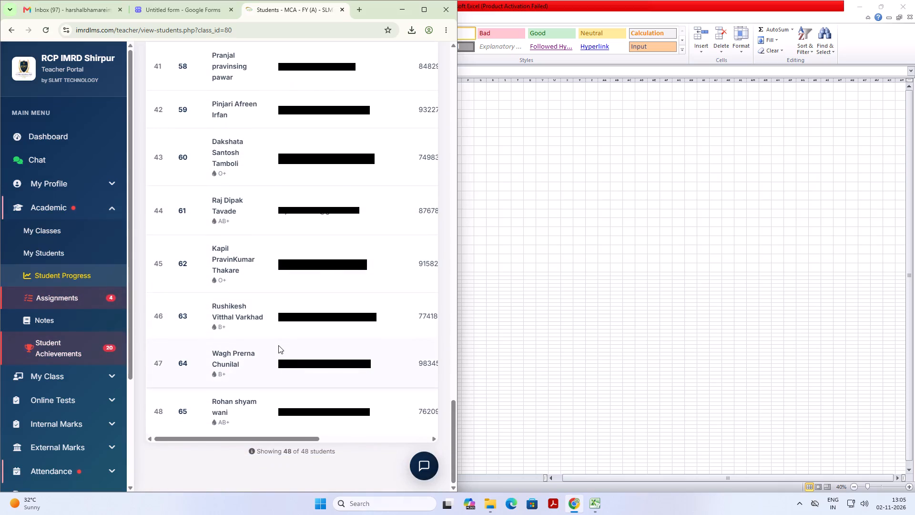
scroll(278, 345, up, 2)
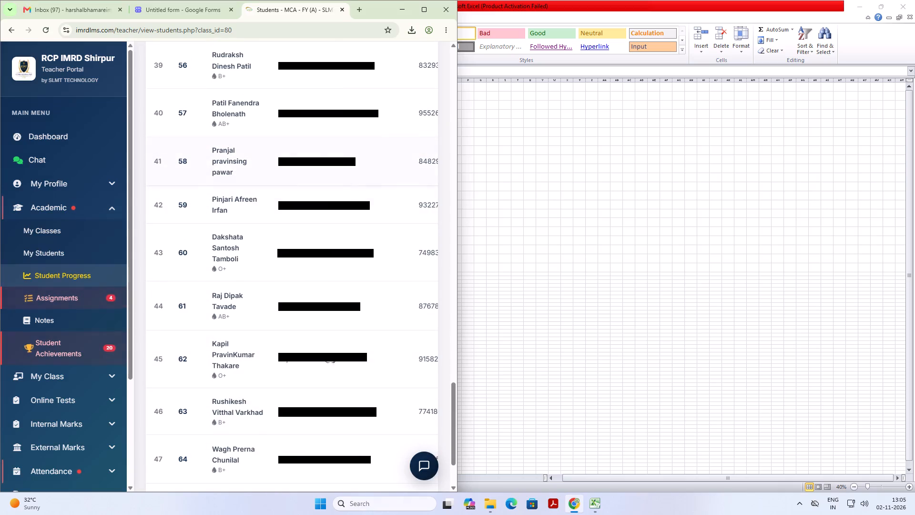
scroll(347, 336, down, 2)
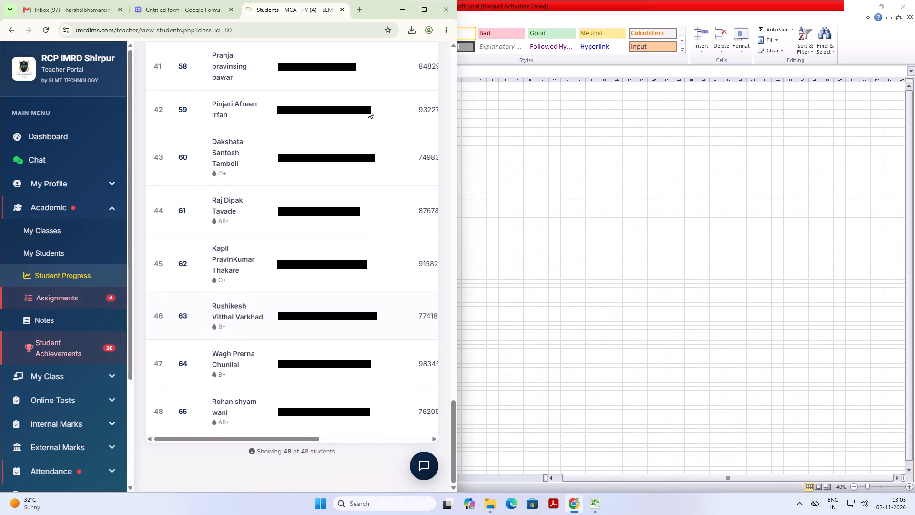
Maximize the browser window and examine the MCA FY (A) student table across all columns, including father's name and category.
click(429, 6)
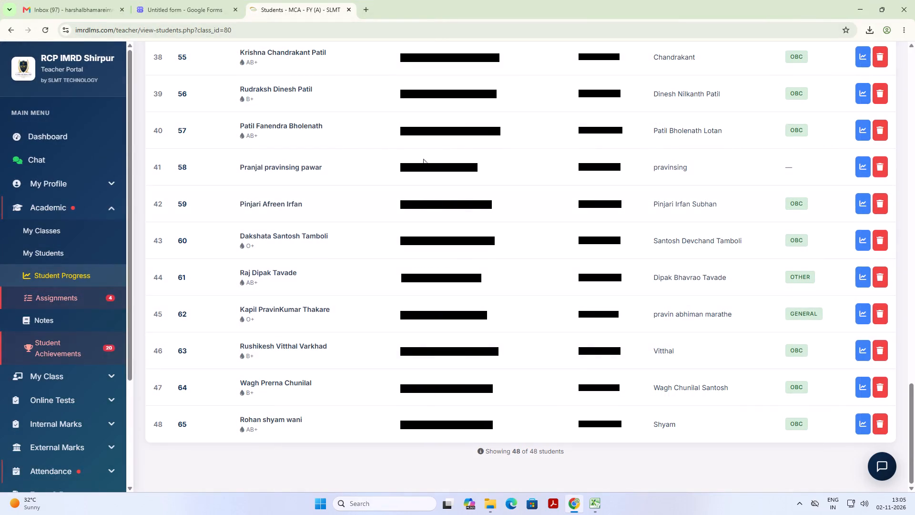
scroll(767, 189, up, 3)
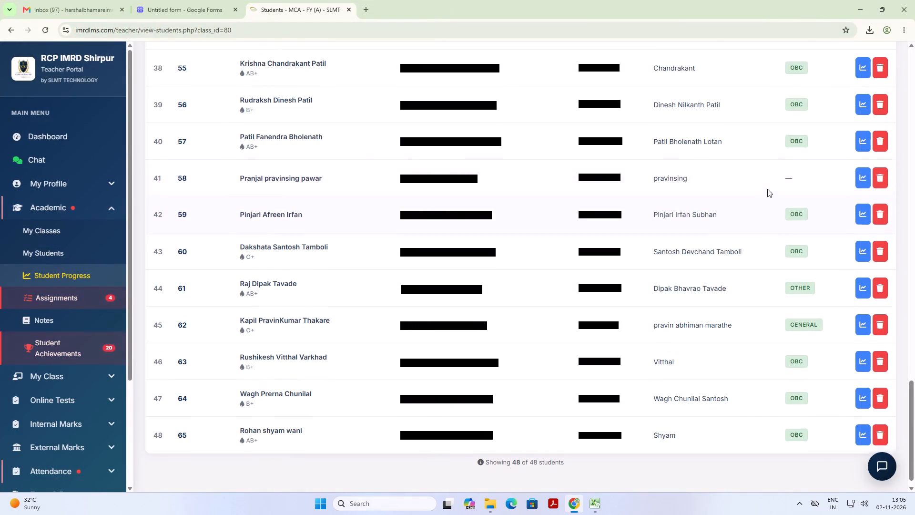
scroll(767, 189, up, 20)
scroll(767, 189, up, 13)
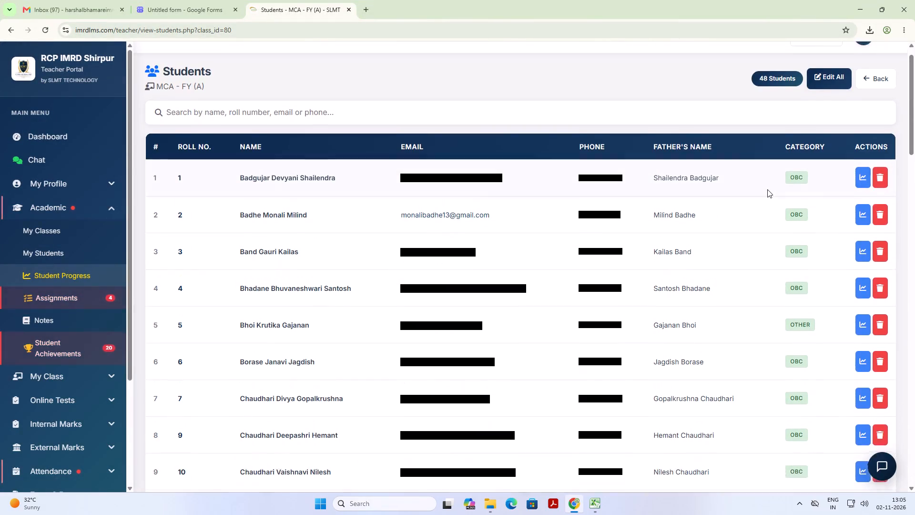
scroll(767, 189, down, 1)
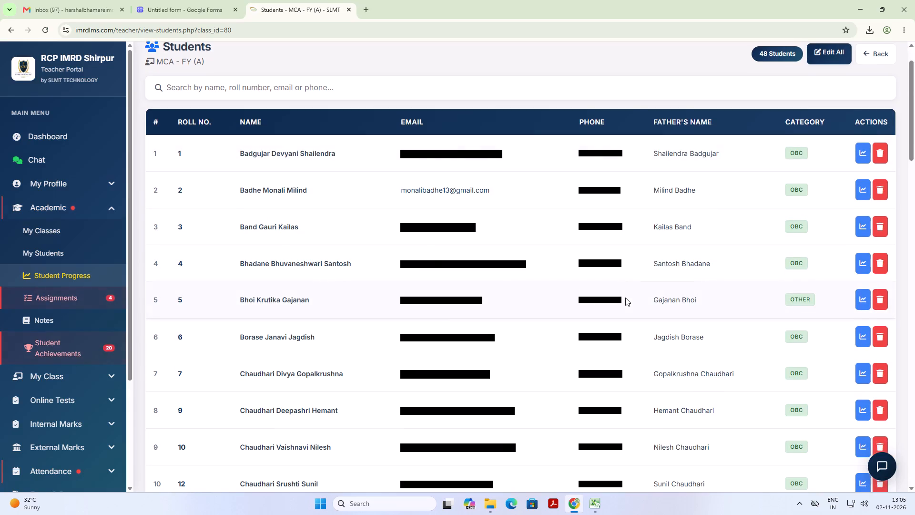
Review the complete MCA FY (A) student list through the last roll number, checking names, father's names and categories.
scroll(625, 298, down, 18)
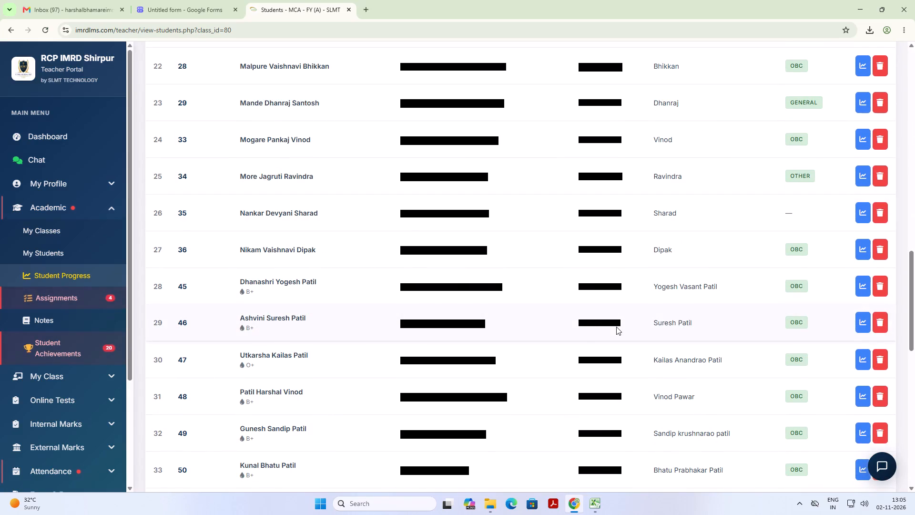
scroll(616, 327, down, 14)
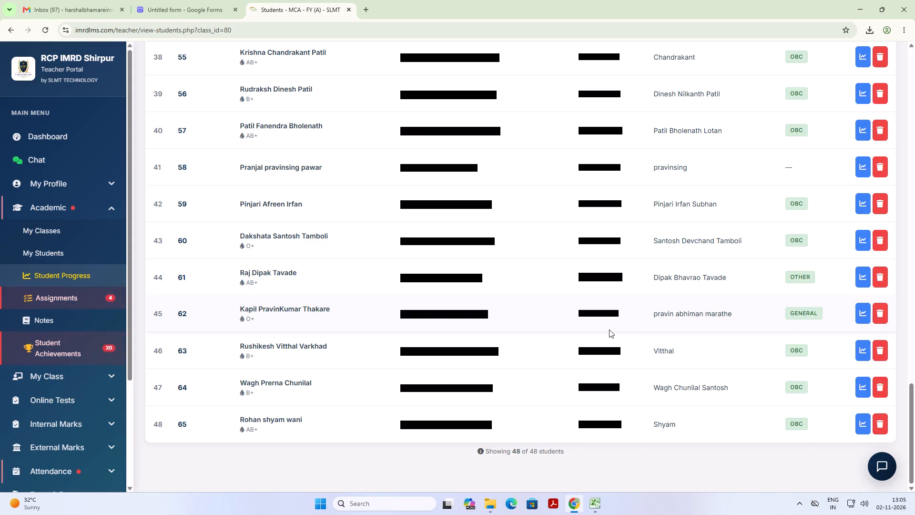
scroll(609, 330, up, 20)
scroll(609, 330, up, 20)
scroll(609, 330, up, 1)
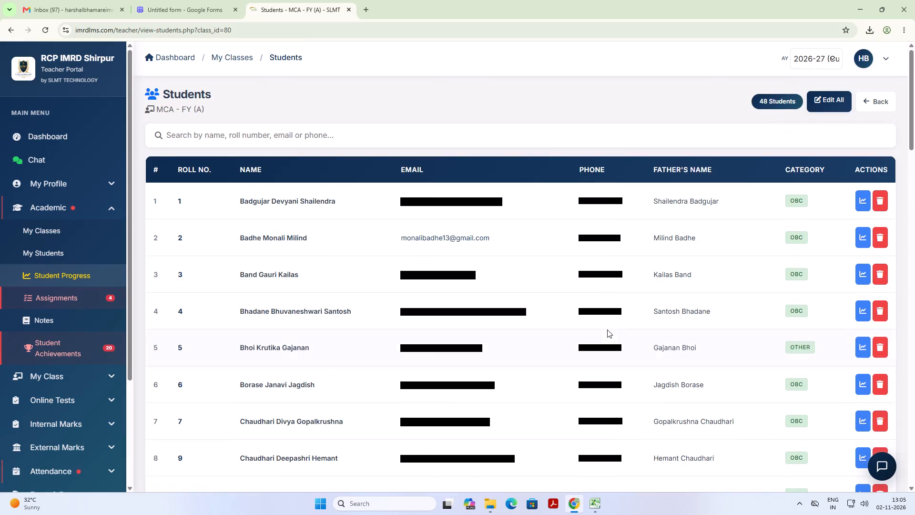
scroll(494, 332, up, 1)
Leave the MCA FY (A) student list for the class overview and log out of the teacher portal.
click(867, 95)
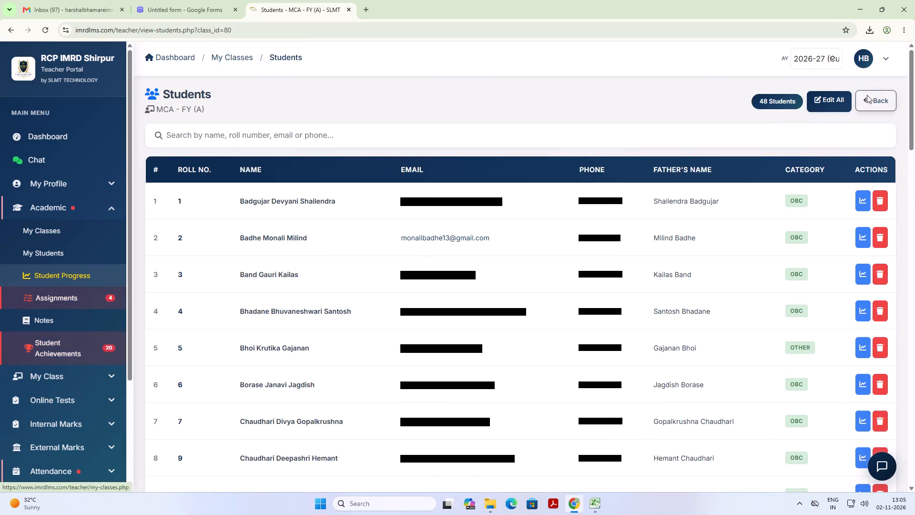
click(878, 62)
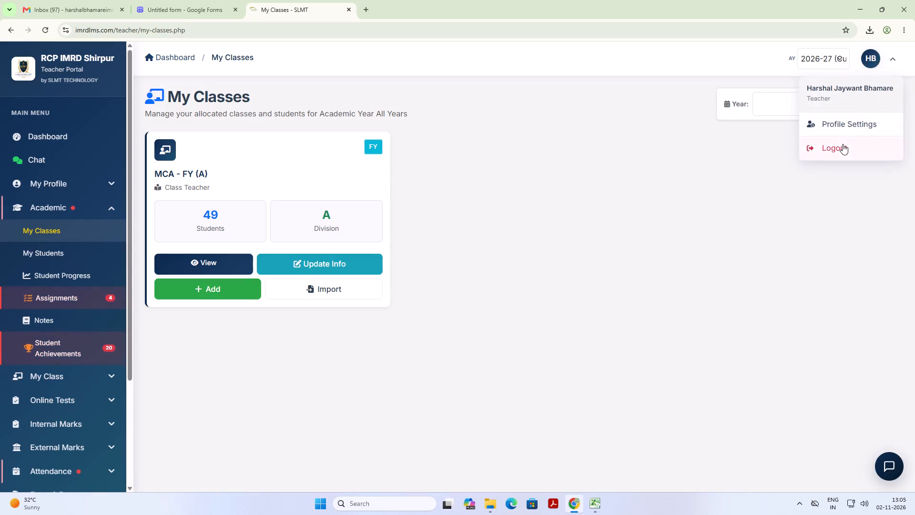
click(843, 144)
Switch to the Untitled form's responses in Google Forms.
click(167, 0)
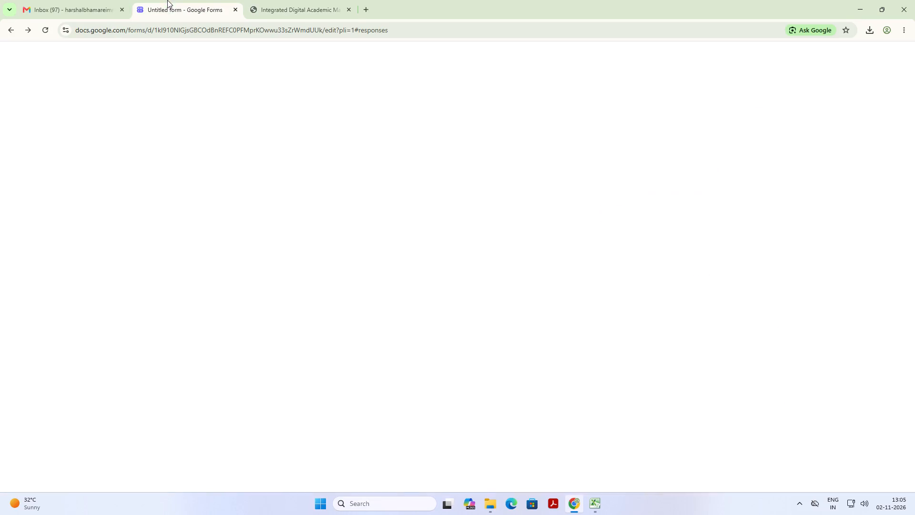
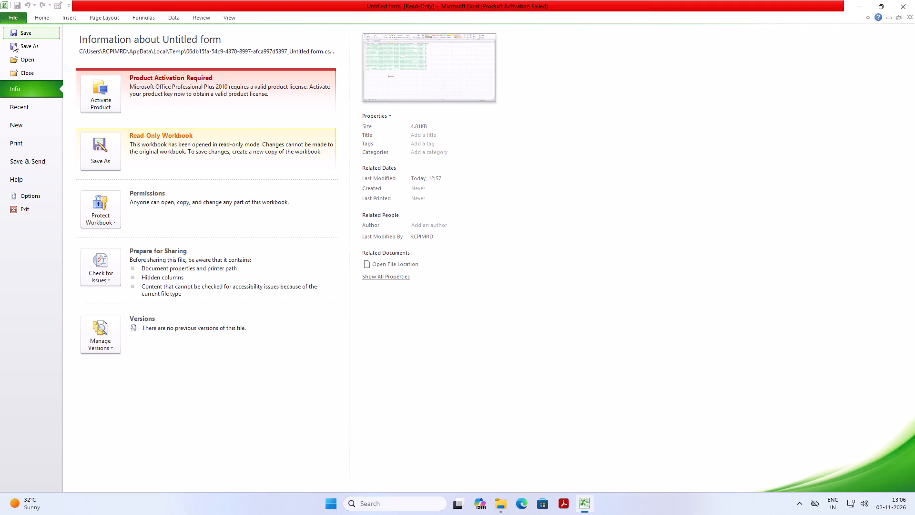
Open the Save As dialog for the read-only Untitled form workbook to save it as a separate copy.
click(19, 44)
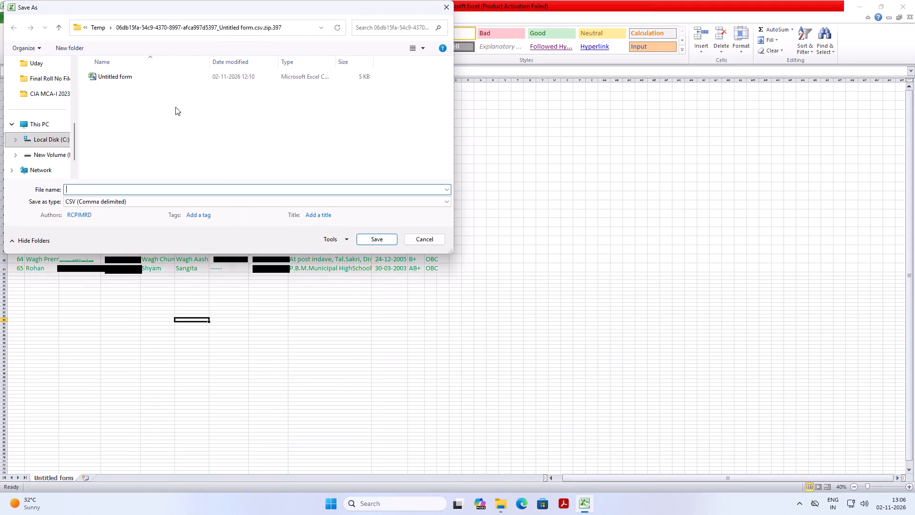
Bring up the previously used folder locations for saving the Untitled form CSV file.
click(319, 29)
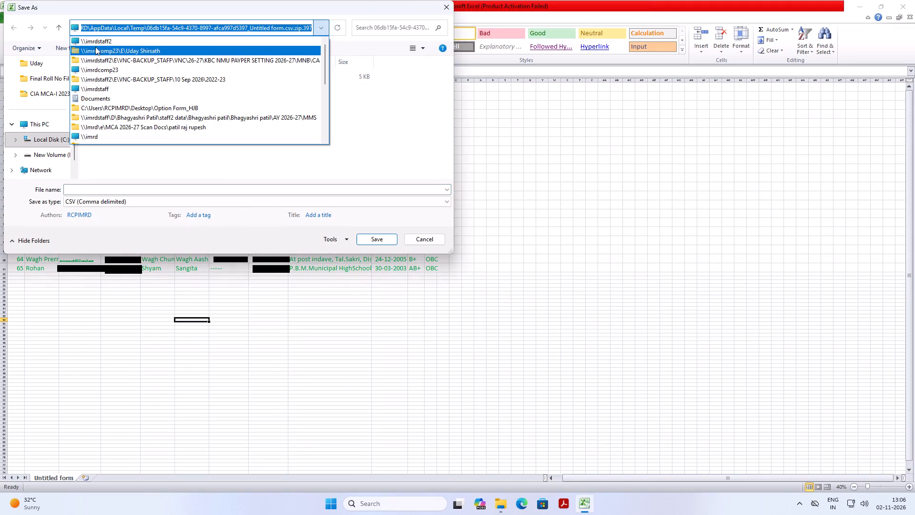
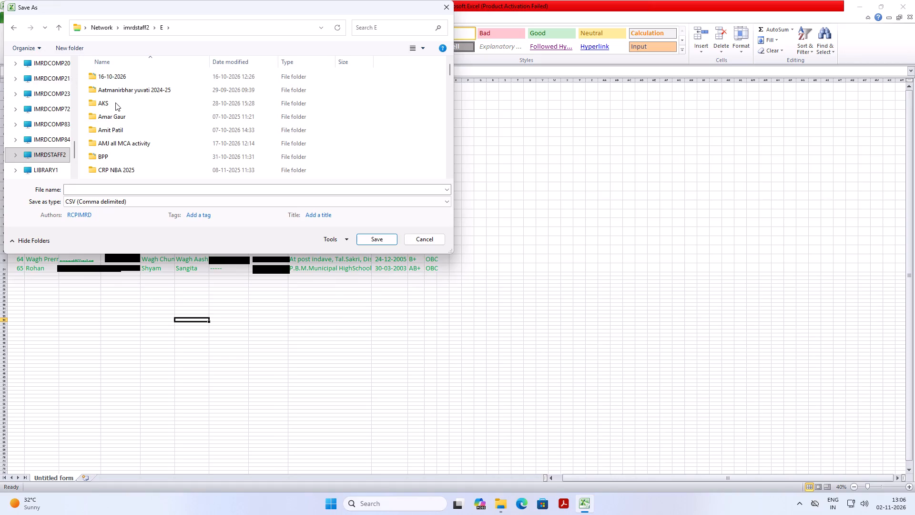
Set the save location to the Parent Teacher Data 2026-27 folder inside HJB on the imrdstaff2 E share.
text(hjb)
key(Return)
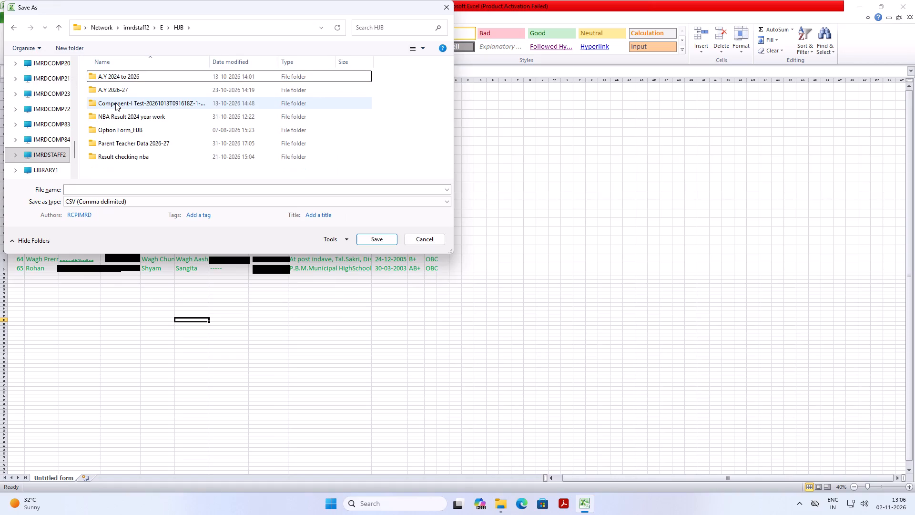
key(Down)
key(Return)
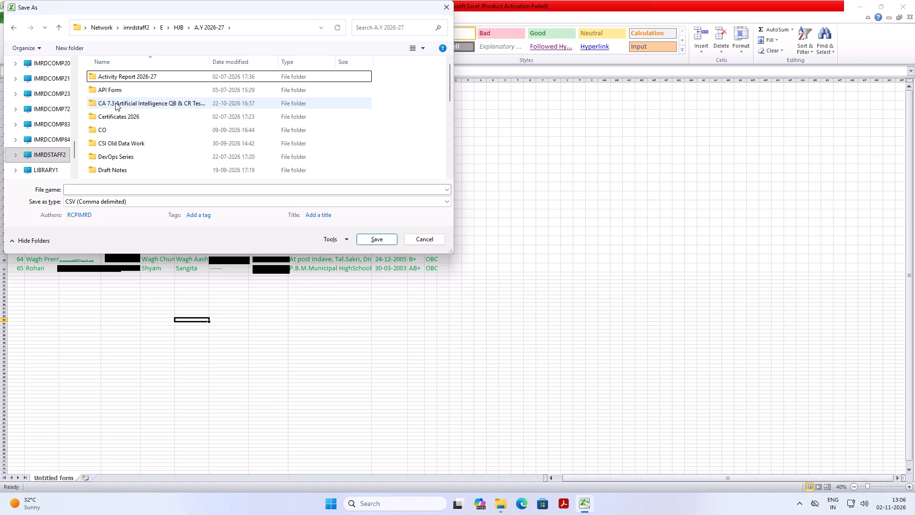
key(BackSpace)
key(Down)
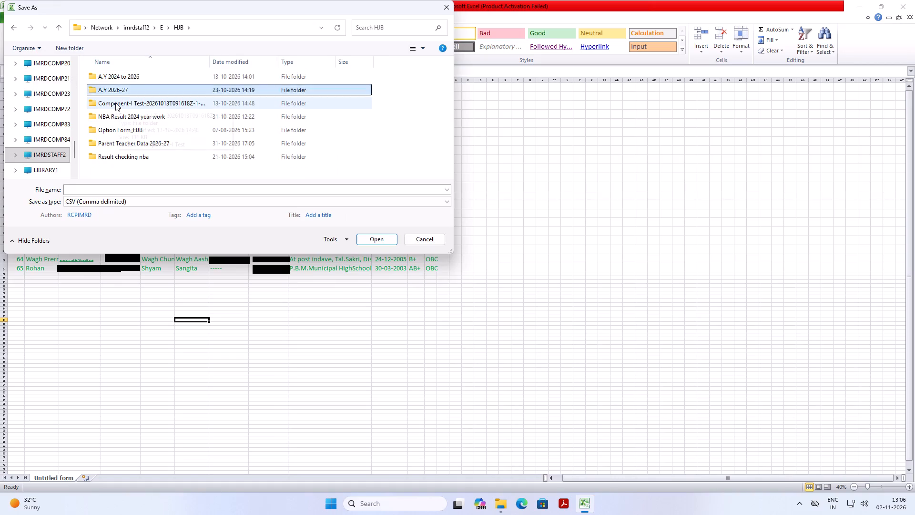
key(Down)
key(Down)
key(Down)
key(Down)
key(Return)
scroll(115, 103, up, 1)
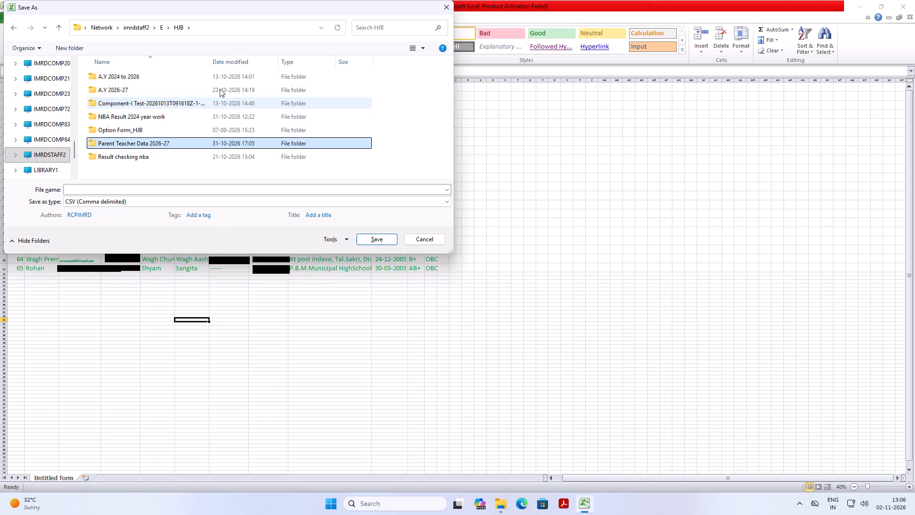
click(380, 235)
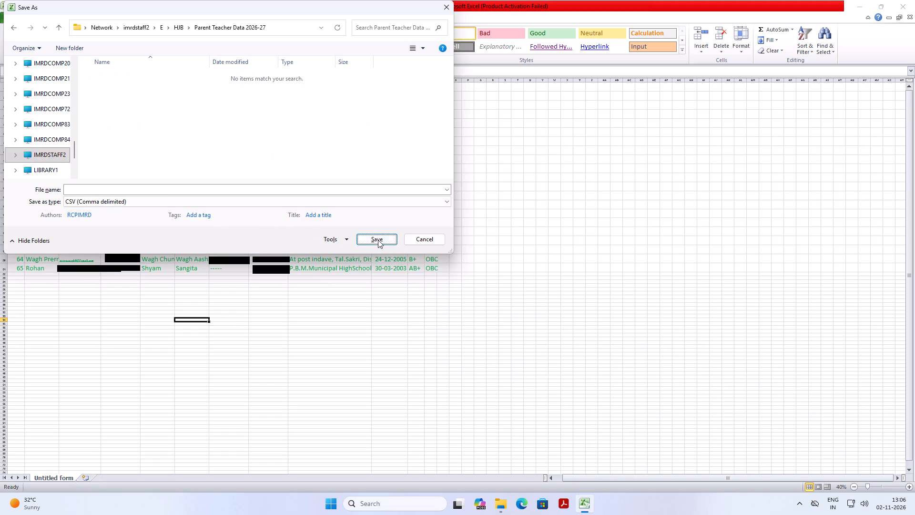
Save the student data in this folder as parentdata, keeping the CSV (Comma delimited) format.
click(378, 240)
click(187, 190)
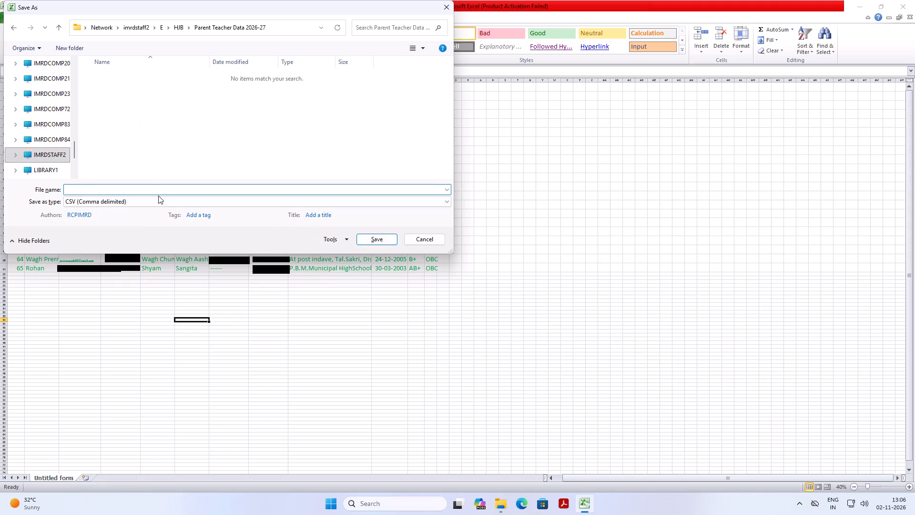
text(parentdata)
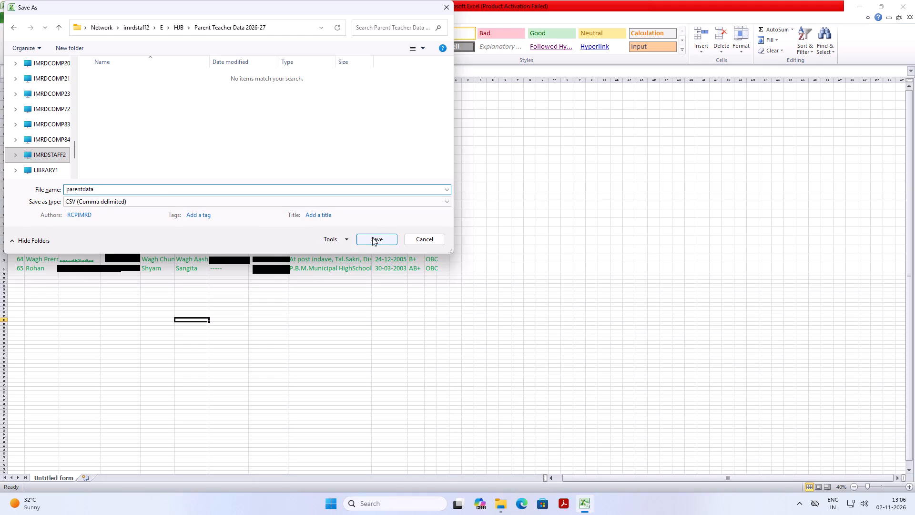
click(372, 237)
click(432, 281)
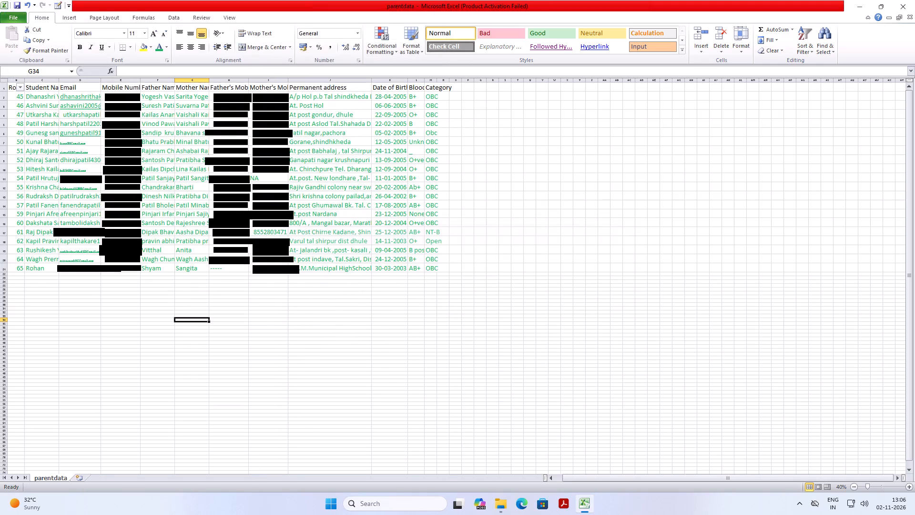
Close the workbook, saving its changes in the same folder as parentdata1 and keeping the CSV format.
click(710, 206)
click(914, 0)
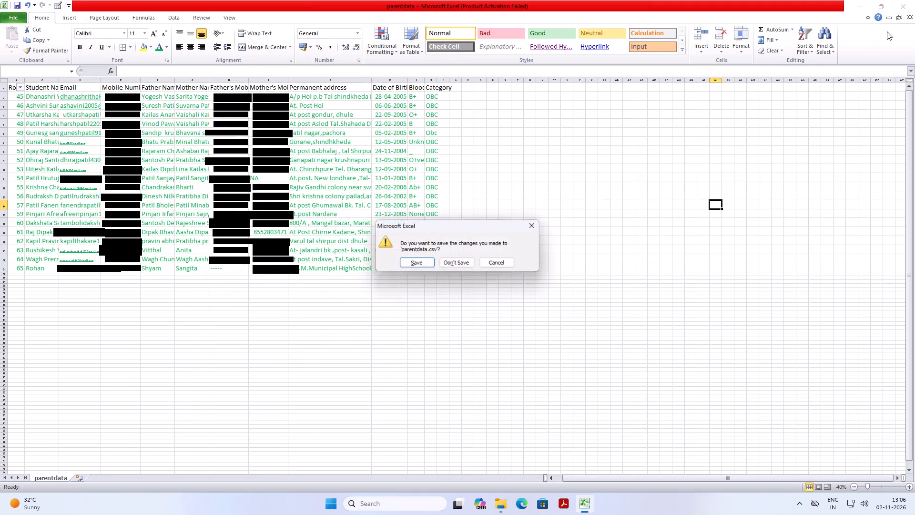
click(427, 261)
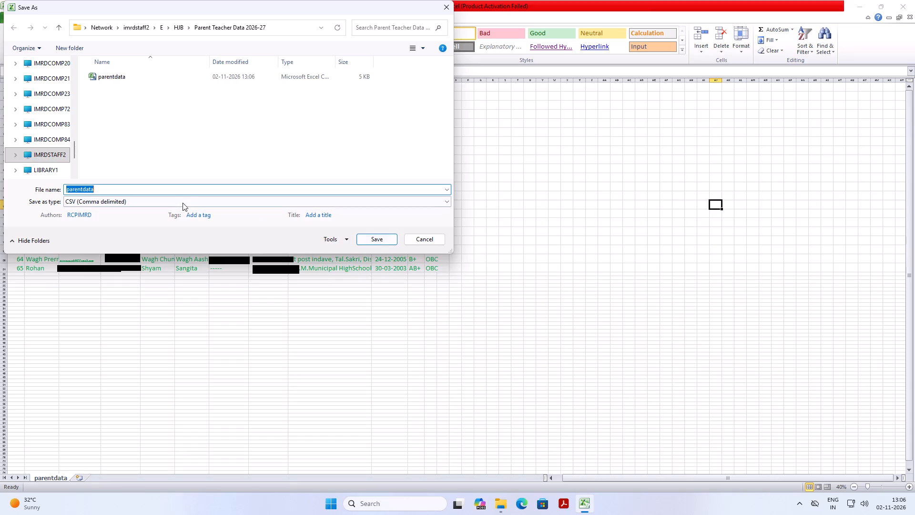
click(137, 181)
click(130, 183)
click(113, 193)
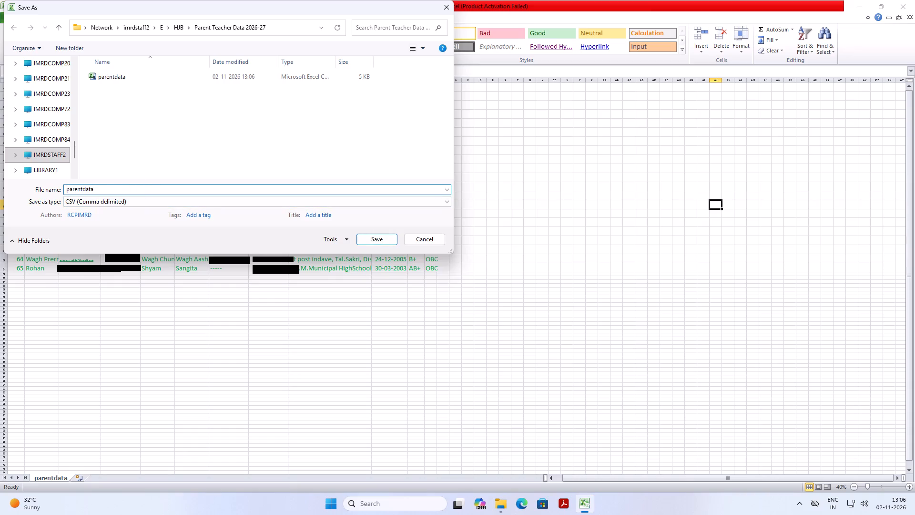
key(1)
click(387, 244)
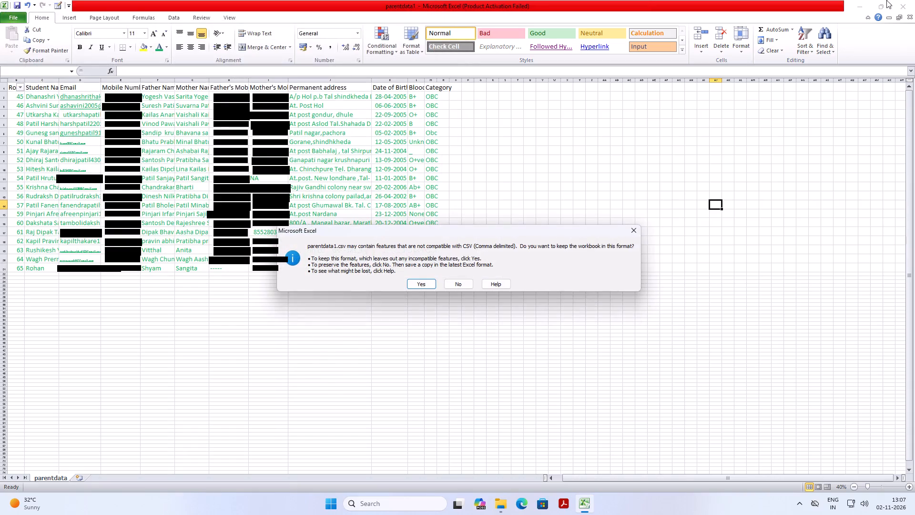
click(412, 278)
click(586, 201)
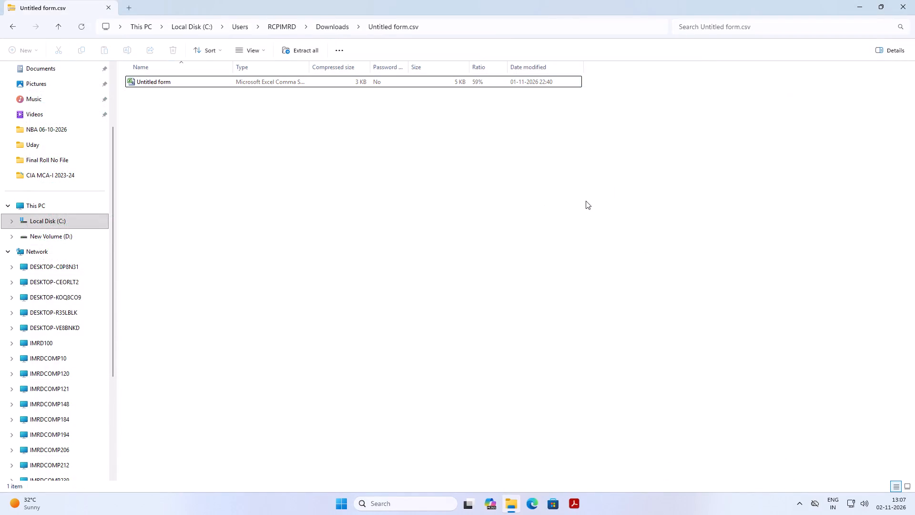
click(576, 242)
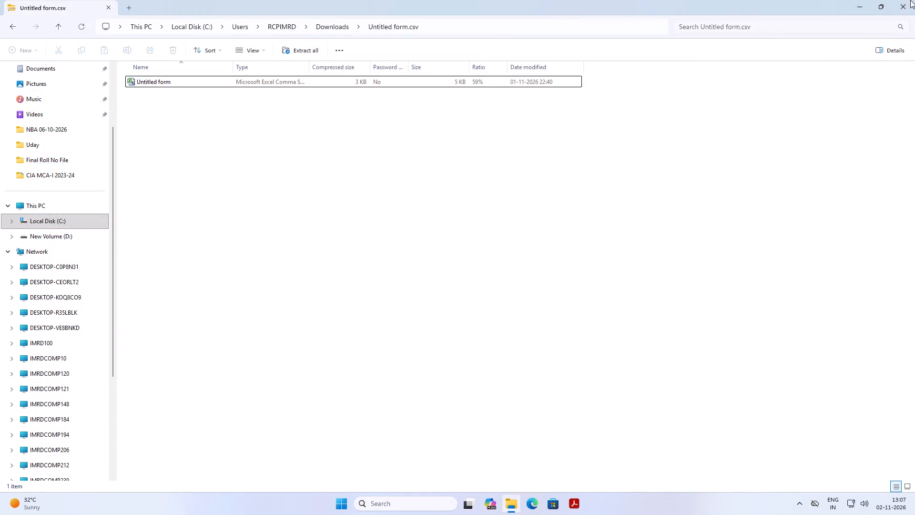
Close the File Explorer window showing the contents of the Untitled form.csv archive.
click(909, 0)
right_click(428, 297)
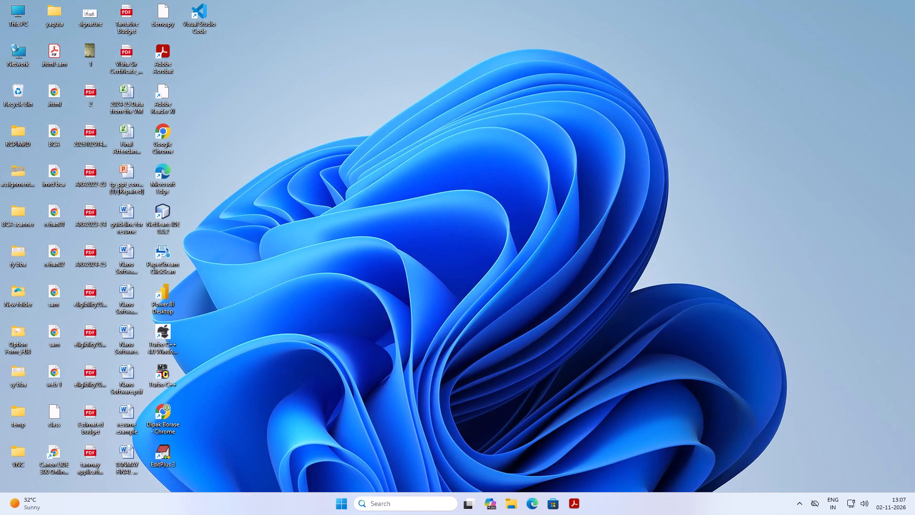
Switch to Google Chrome, starting it with the first profile offered in the profile chooser.
click(360, 505)
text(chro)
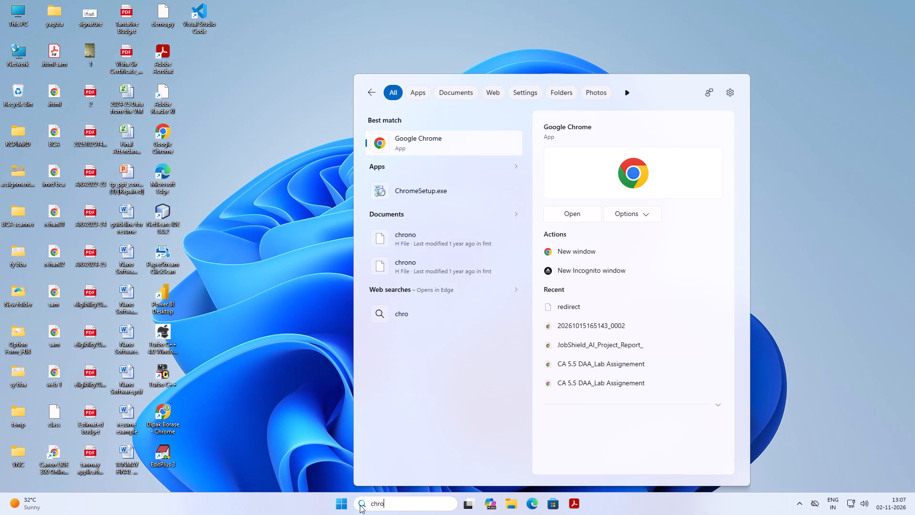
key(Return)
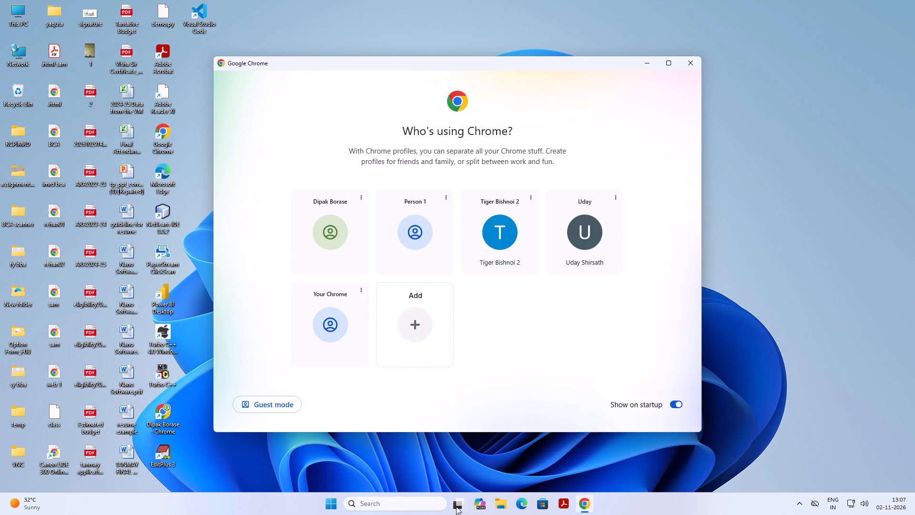
click(348, 234)
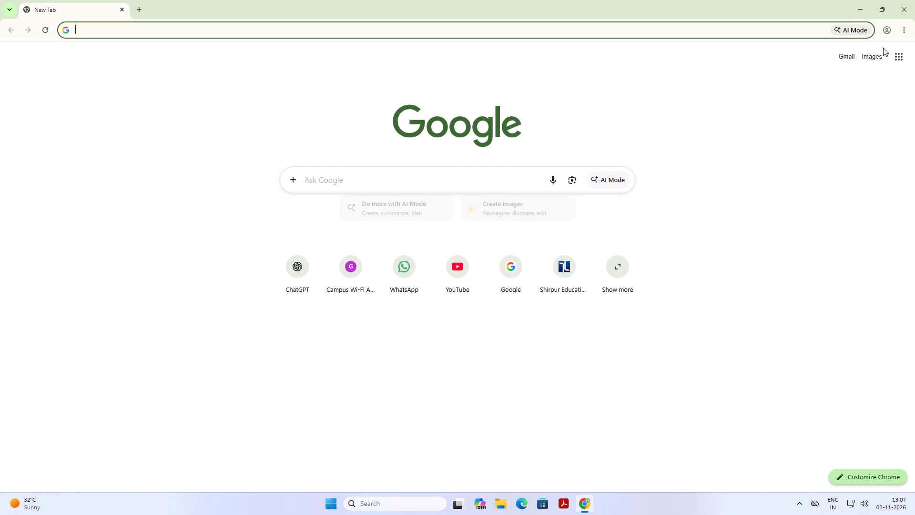